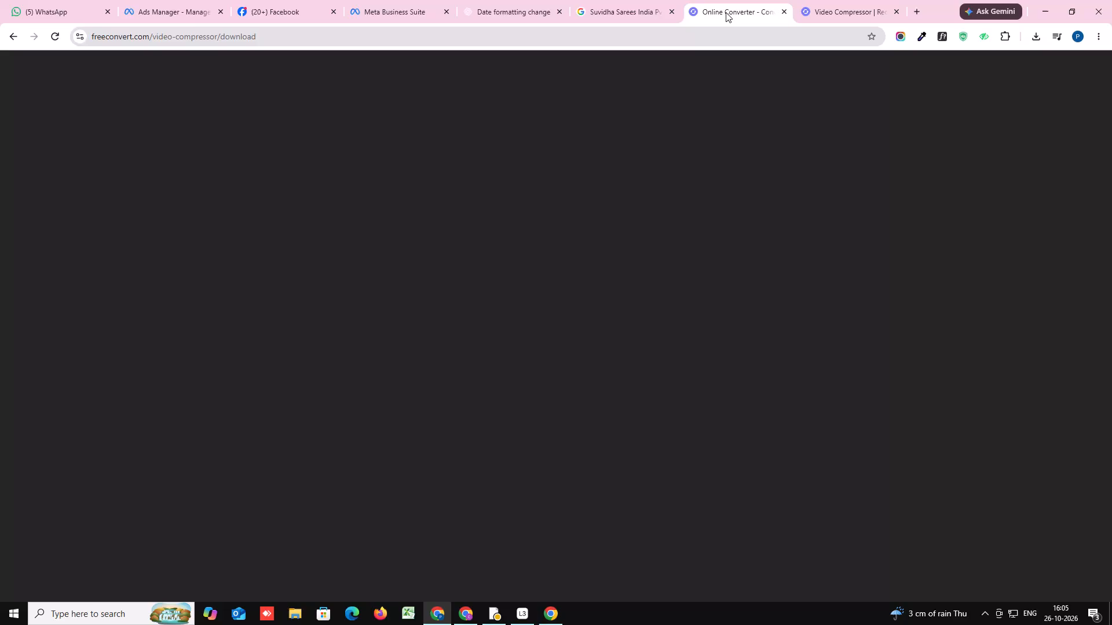
# Close the blank FreeConvert download page, leaving the Video Compressor page open.
pyautogui.click(785, 14)
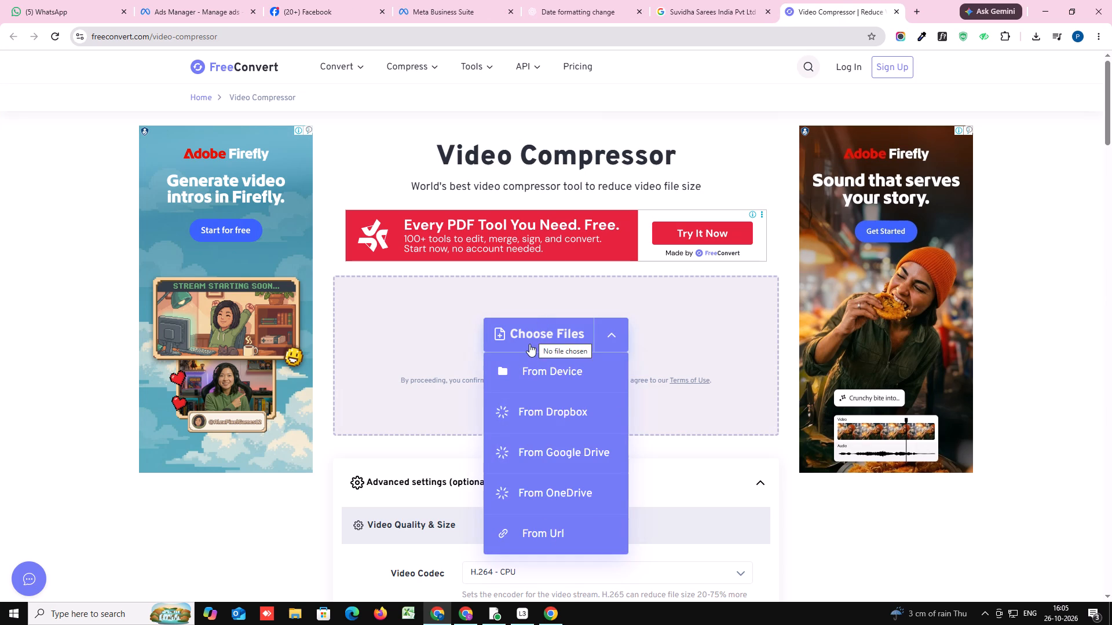
# Upload "WhatsApp Video 2026-10-26 at 14.33.13 (1)" from the Downloads folder to the Video Compressor and start compressing it.
pyautogui.click(529, 369)
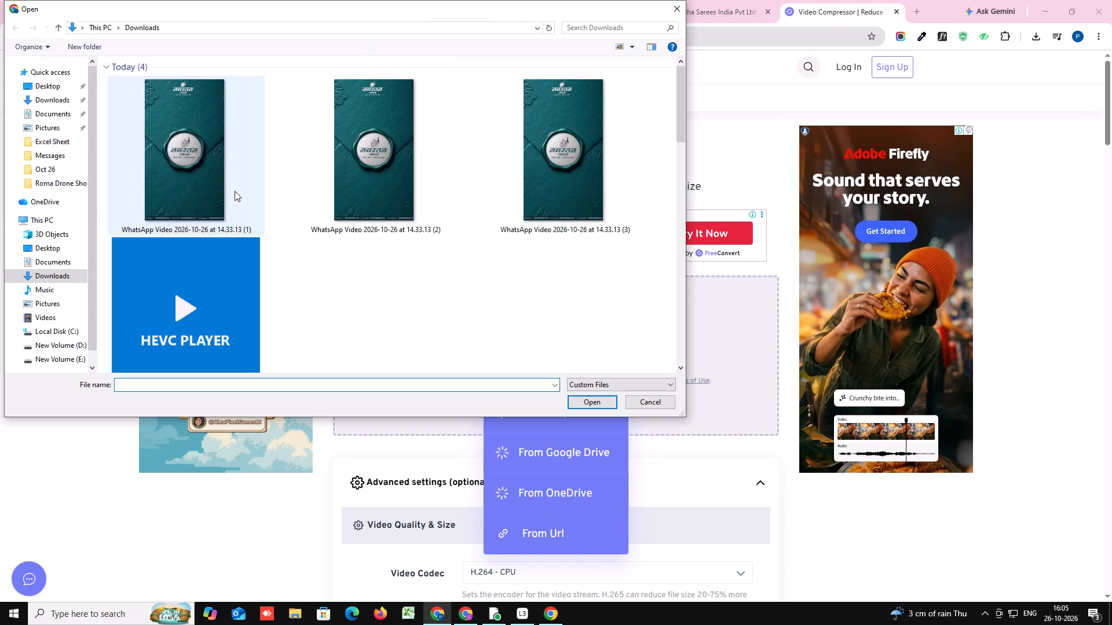
pyautogui.doubleClick(204, 161)
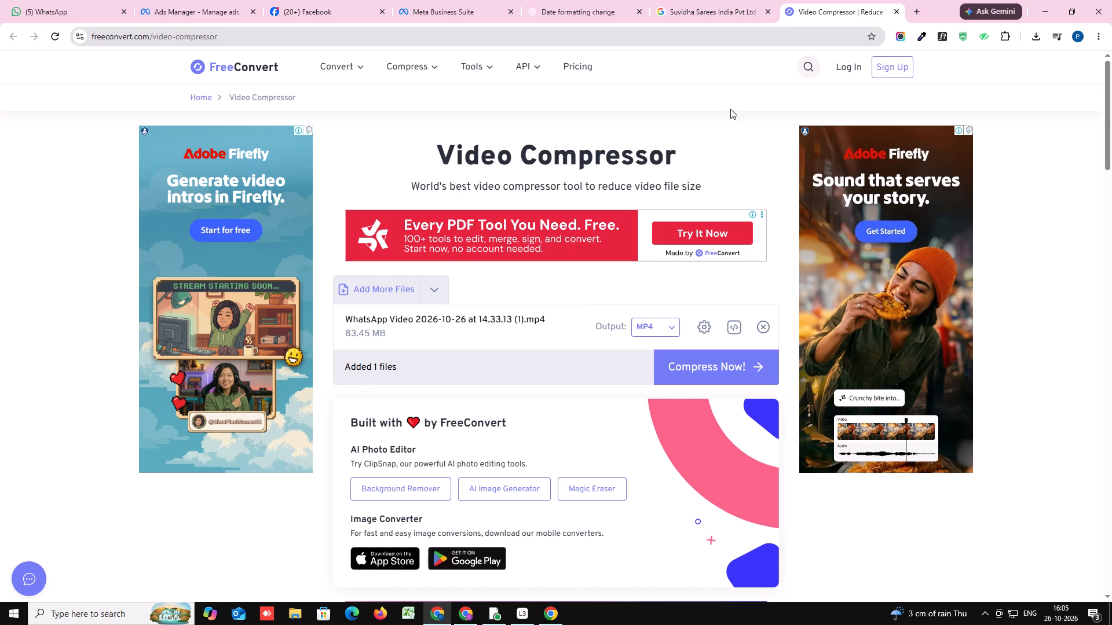
pyautogui.click(703, 371)
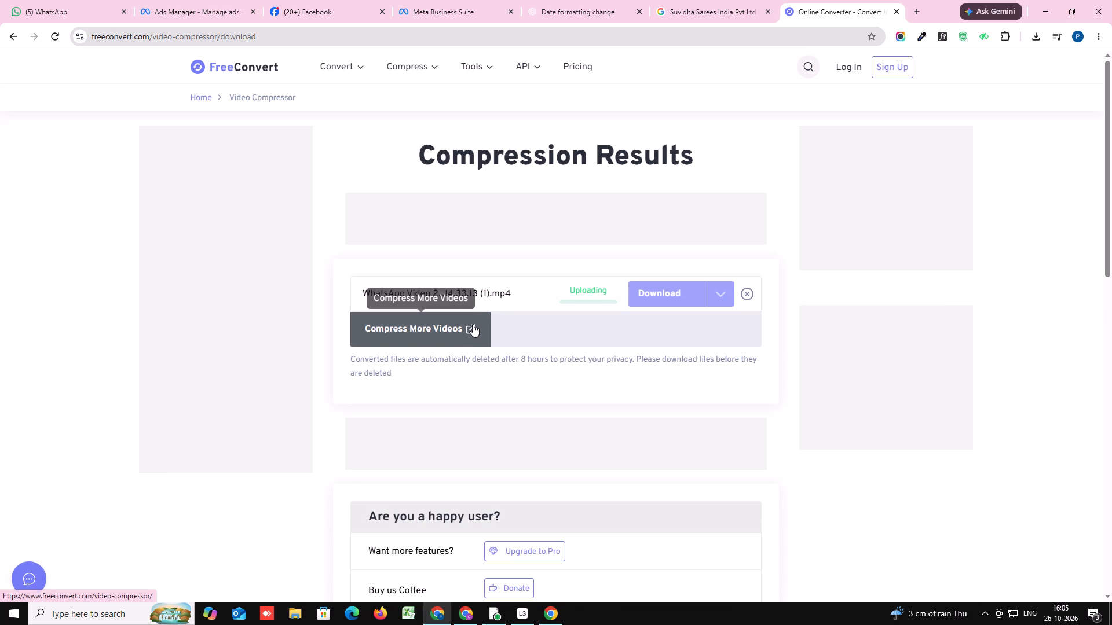
# Open the compressor again from the Compression Results page to compress more videos.
pyautogui.click(469, 323)
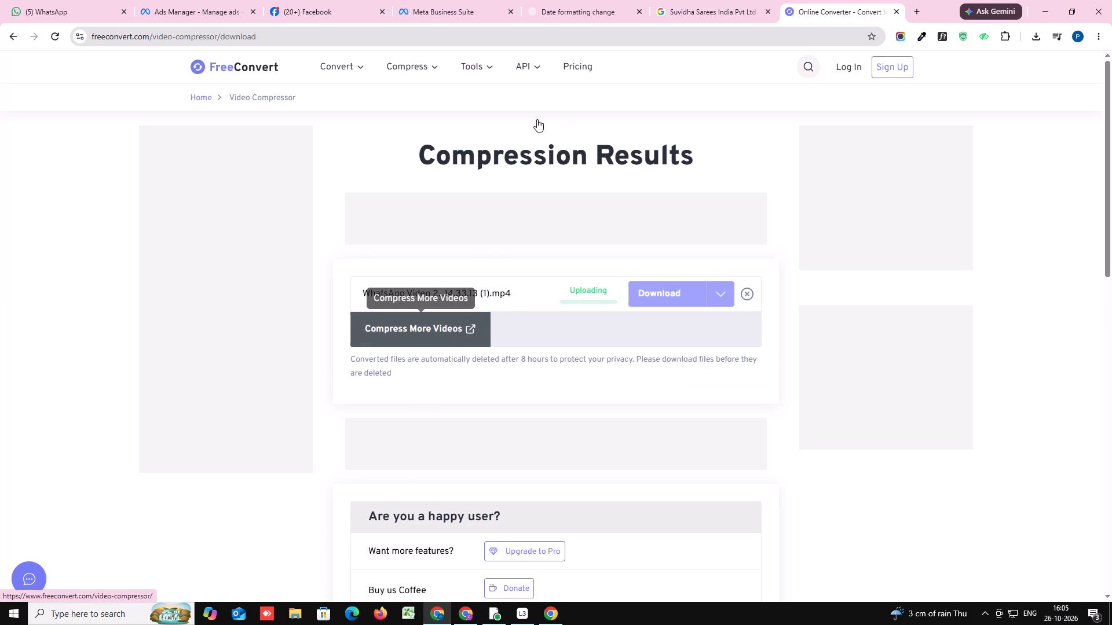
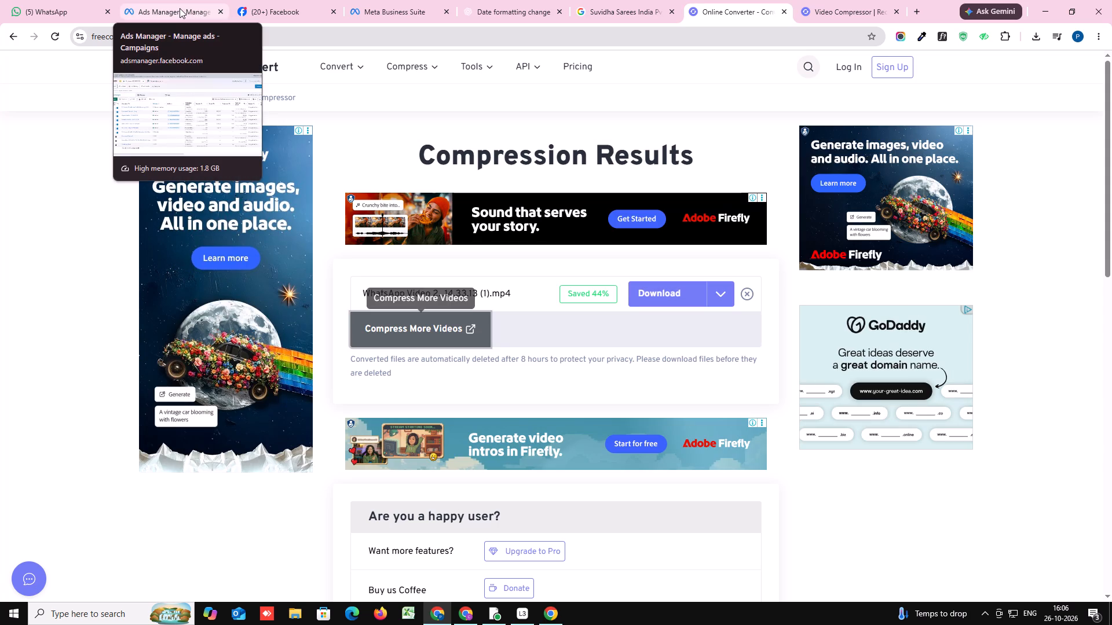
# Download the compressed "WhatsApp Video 2026-10-26 at 14.33.13 (1)" MP4 from the Compression Results page.
pyautogui.click(661, 292)
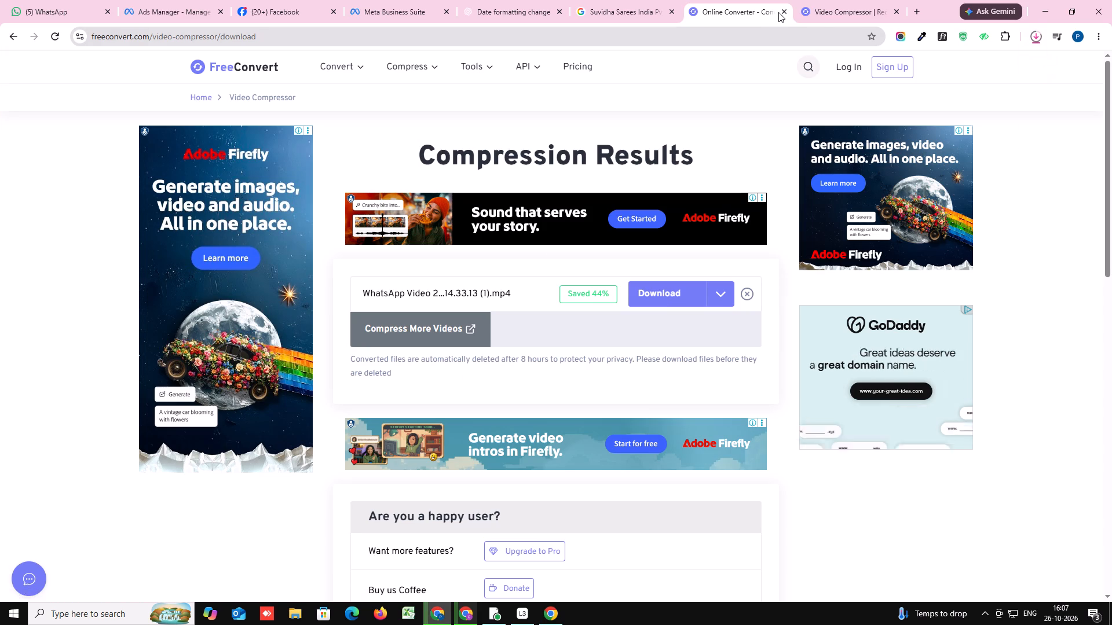
# Close the Compression Results page, leaving the new Video Compressor page open.
pyautogui.click(787, 10)
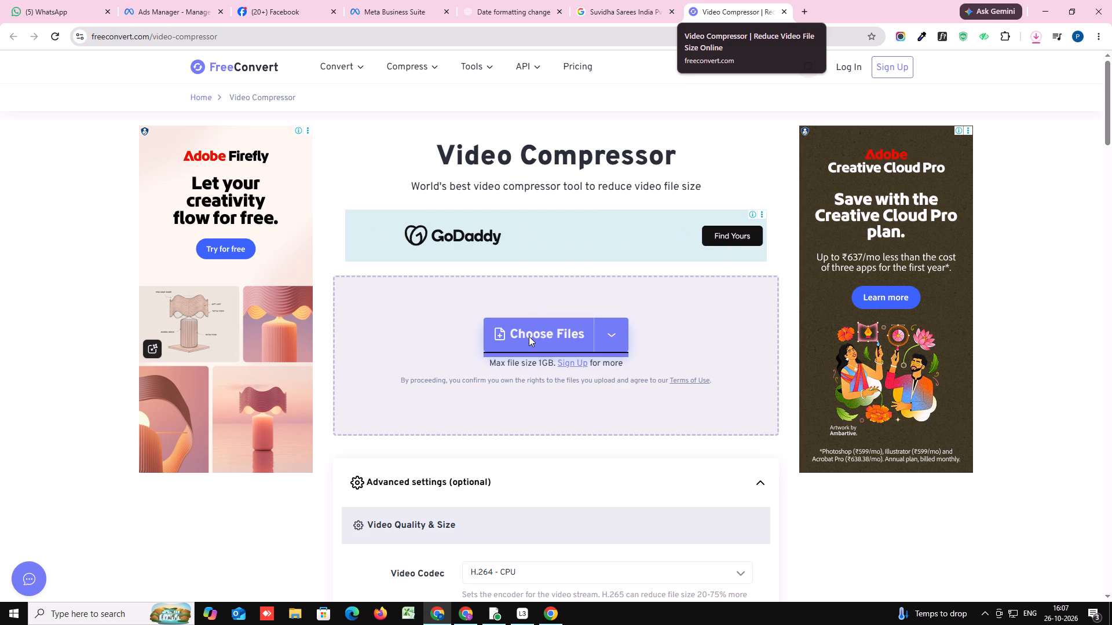
# Upload "WhatsApp Video 2026-10-26 at 14.33.13 (1) (1)" from the Downloads folder to the Video Compressor and start compressing it.
pyautogui.click(533, 372)
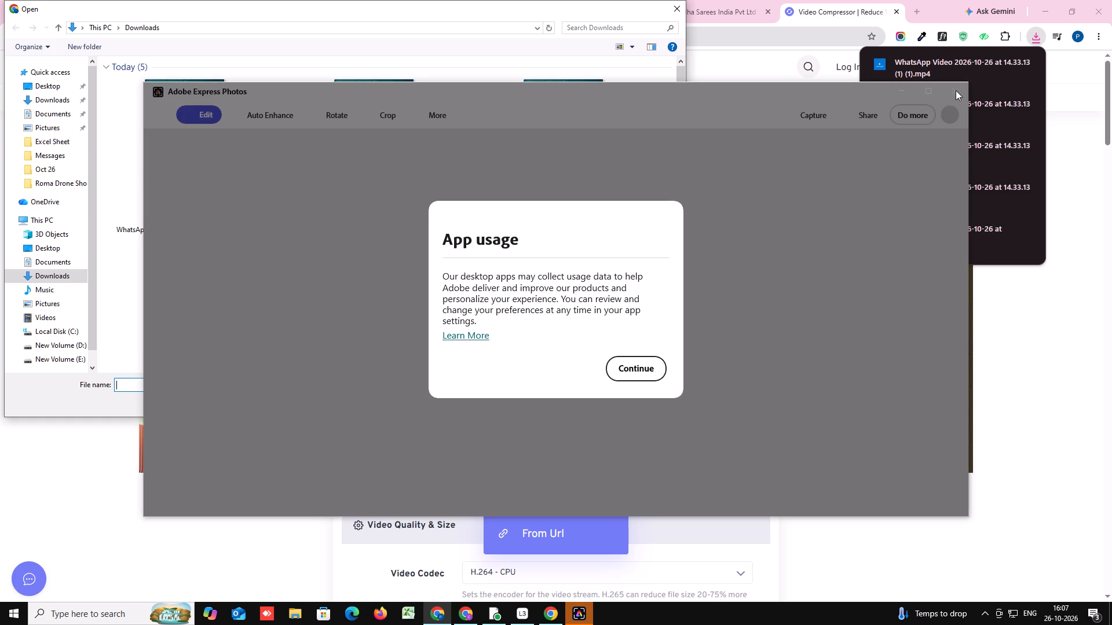
pyautogui.click(956, 90)
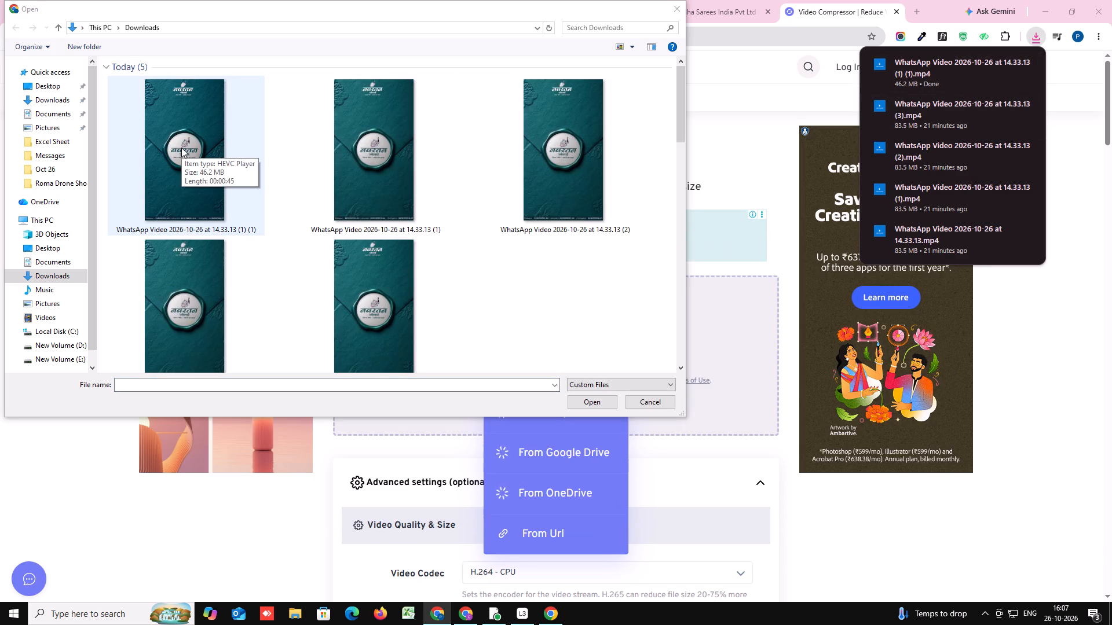
pyautogui.doubleClick(181, 148)
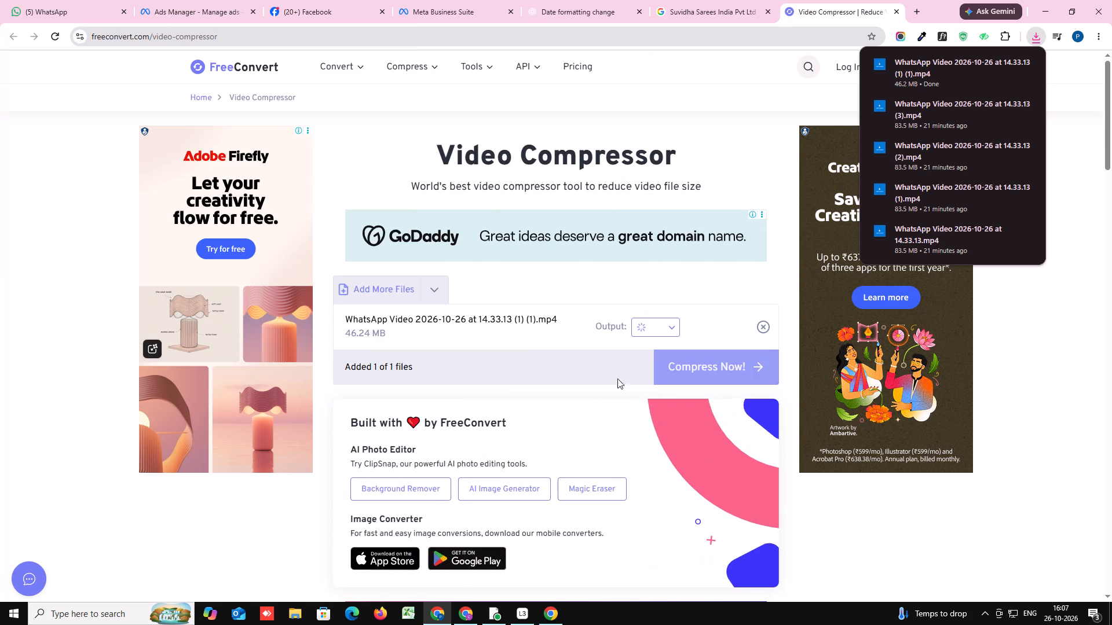
pyautogui.click(725, 367)
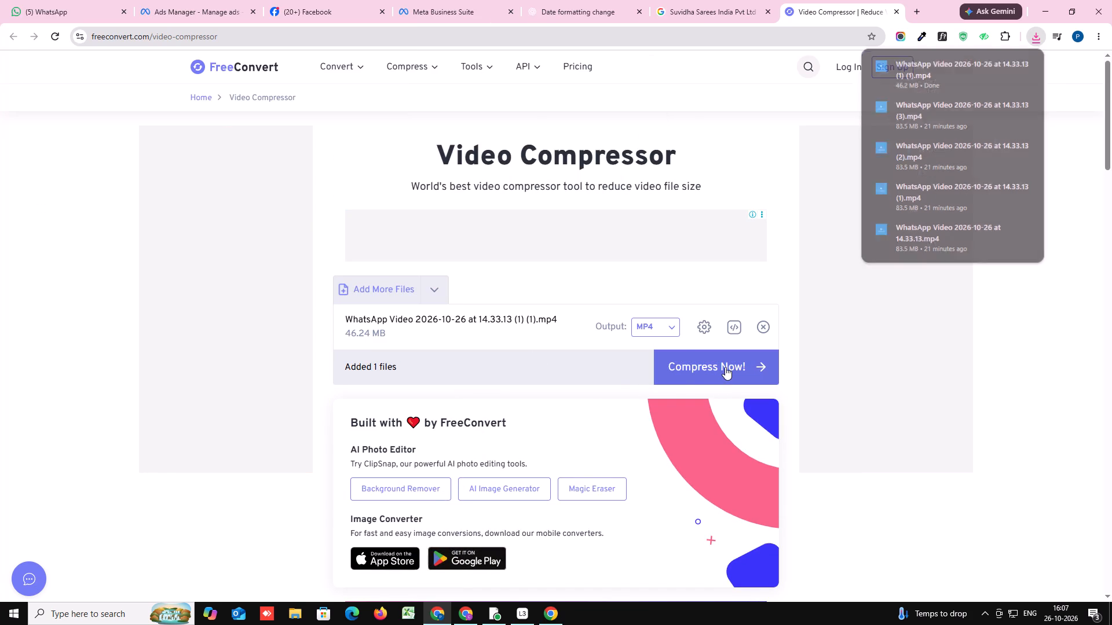
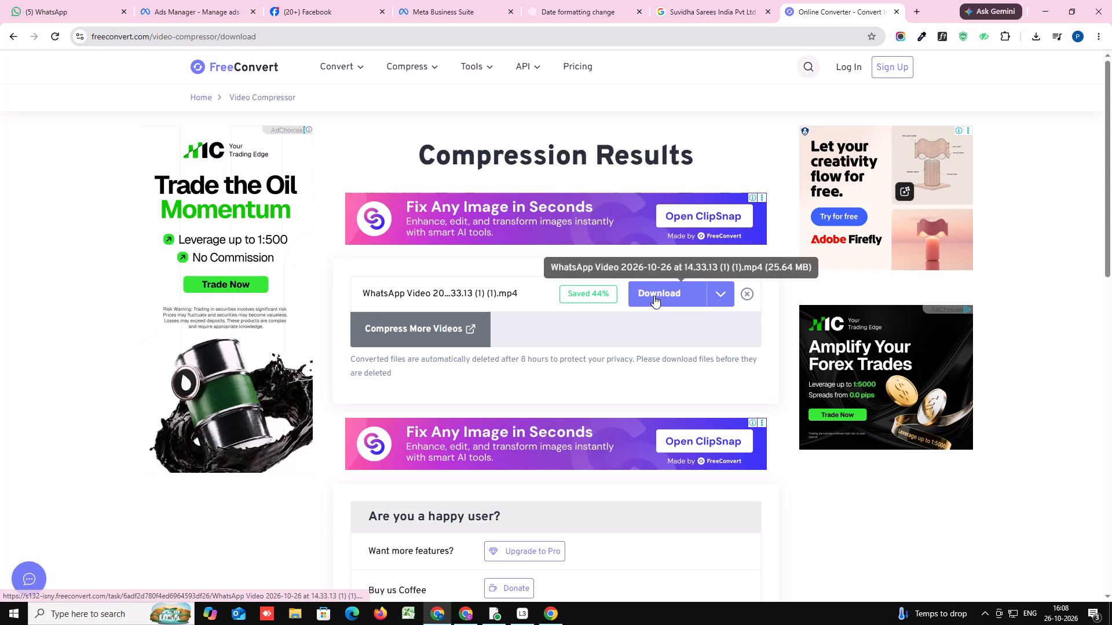
# Download the compressed "WhatsApp Video 2026-10-26 at 14.33.13 (1) (1).mp4" from the Compression Results page.
pyautogui.click(654, 296)
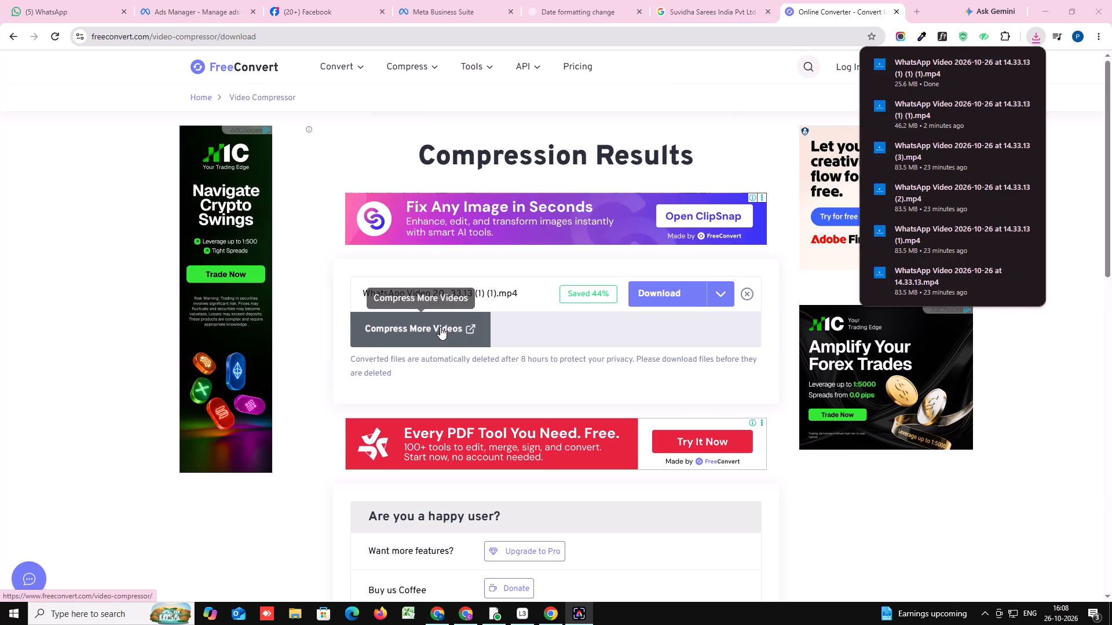
# Open a new Video Compressor page from the Compression Results to compress more videos.
pyautogui.click(440, 327)
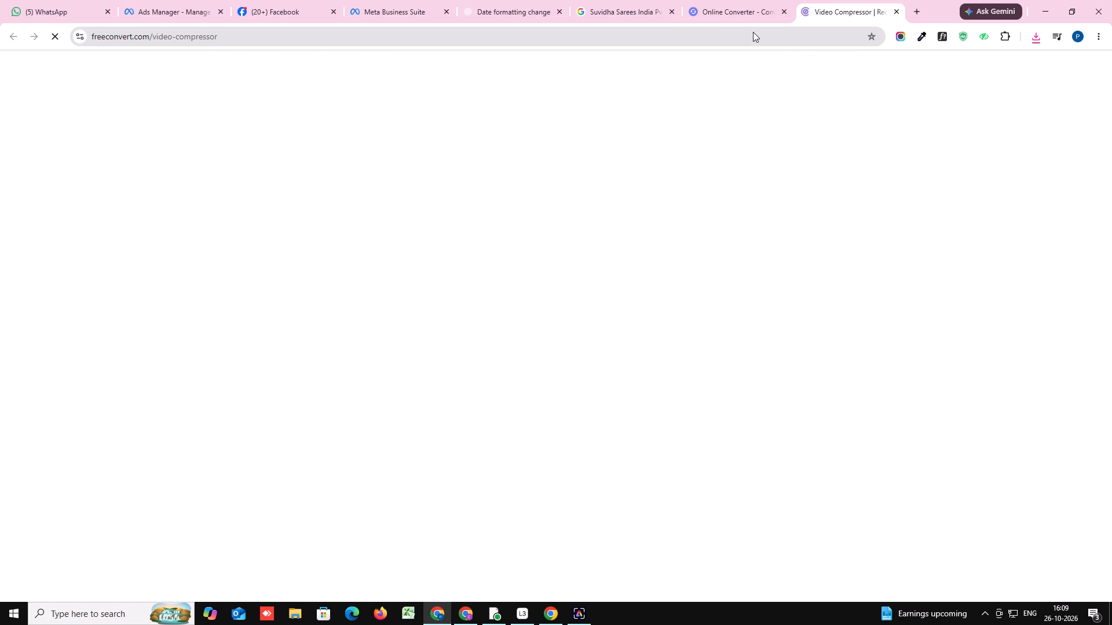
# Close the previous Compression Results page, keeping the new Video Compressor page.
pyautogui.click(784, 10)
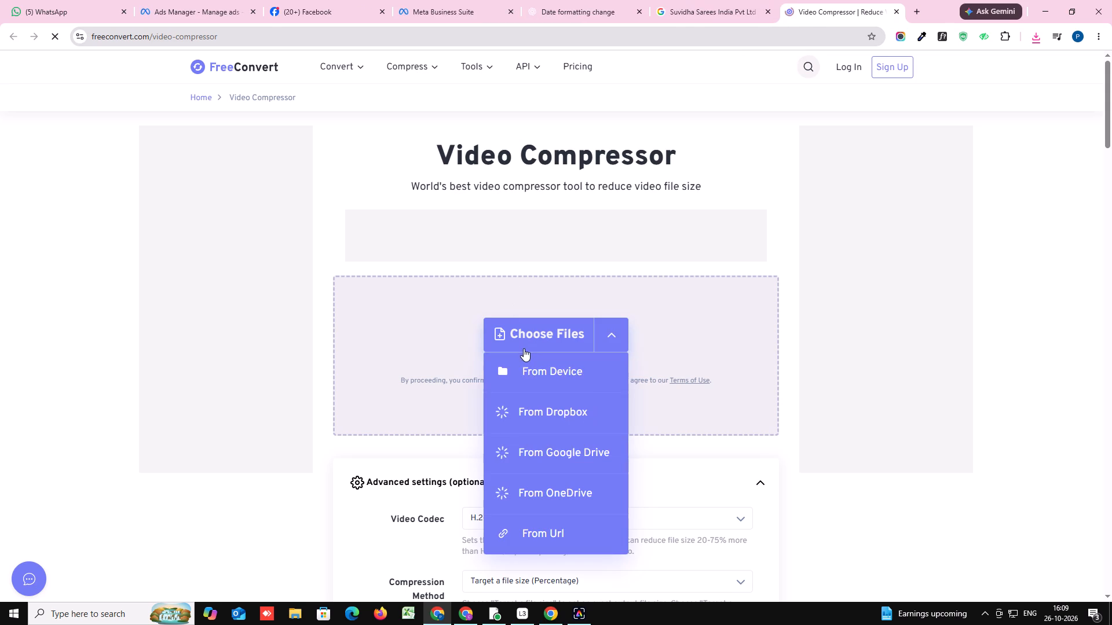
# Upload "WhatsApp Video 2026-10-26 at 14.33.13 (1) (1) (1)" from the Downloads folder to the Video Compressor and start compressing it.
pyautogui.click(529, 368)
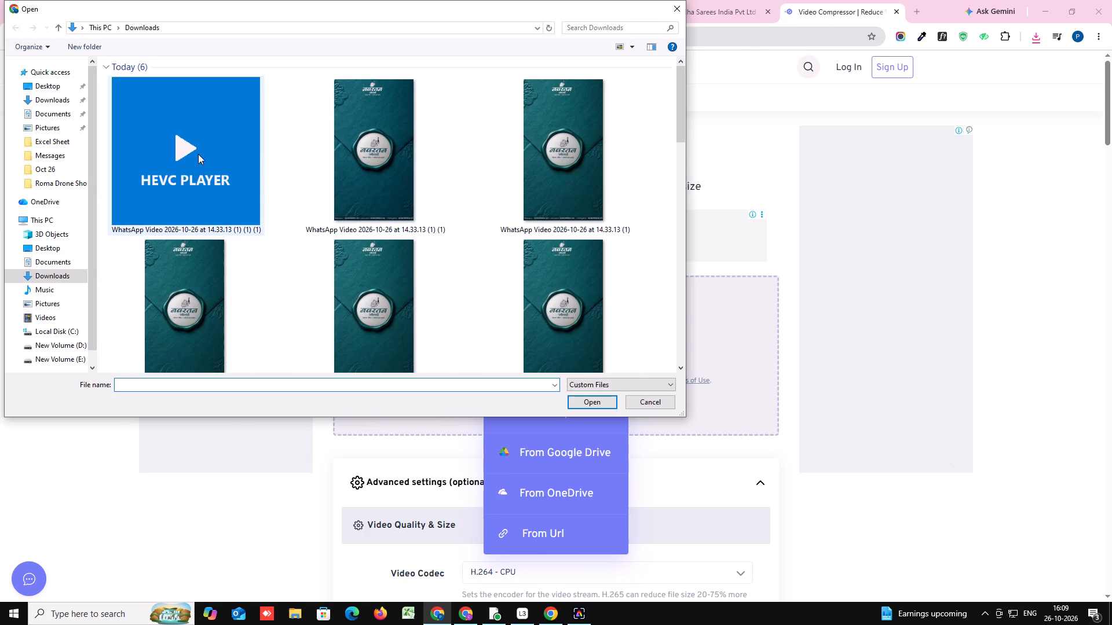
pyautogui.doubleClick(198, 154)
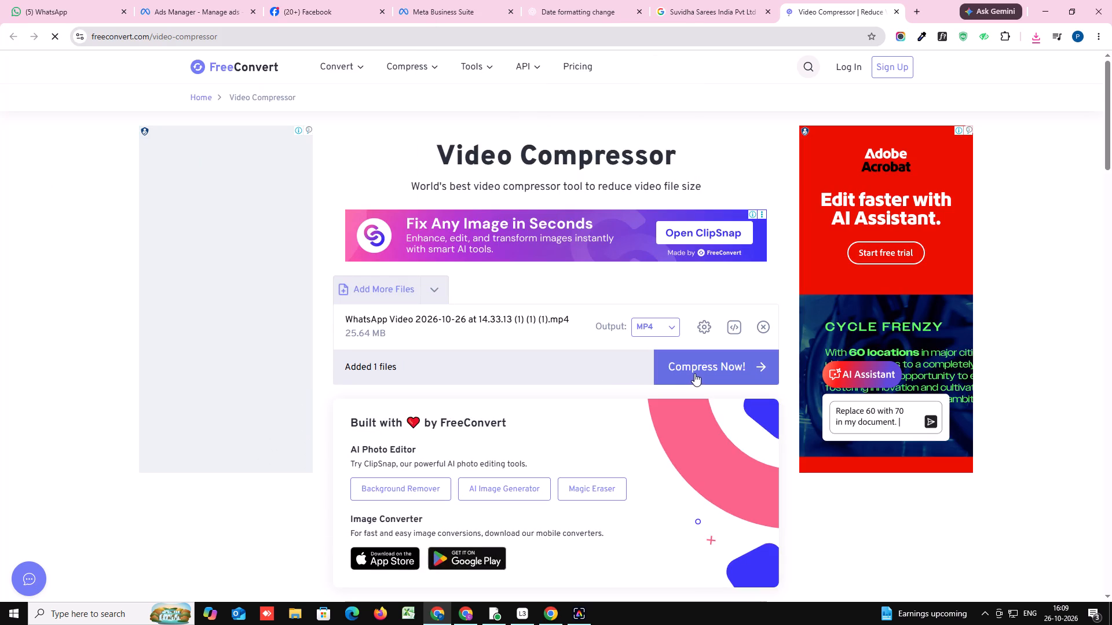
pyautogui.click(695, 373)
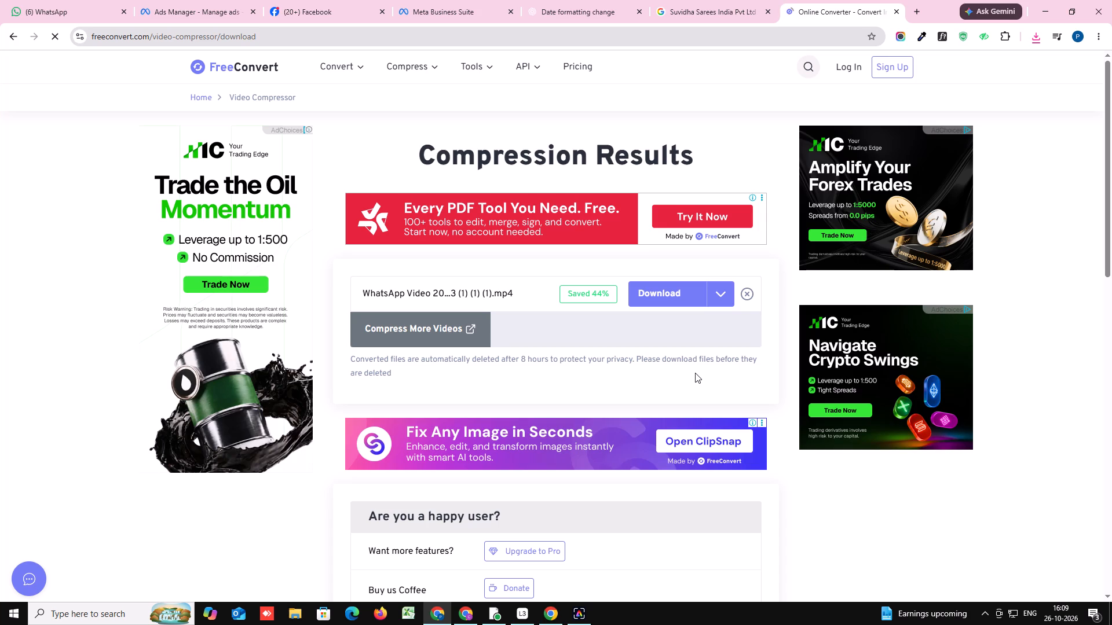
# Download the compressed video from the Compression Results page.
pyautogui.click(653, 296)
# In File Explorer's Downloads folder, permanently delete the six older 14.33.13 WhatsApp videos, keeping the newest compressed copy and skipping any file in use.
pyautogui.click(300, 612)
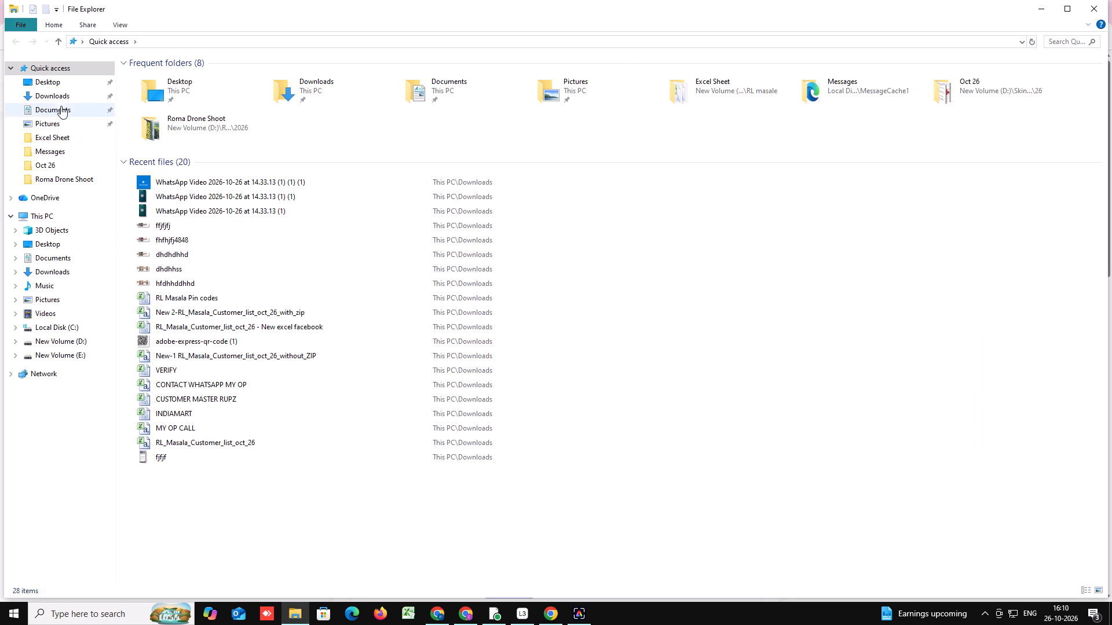
pyautogui.click(60, 96)
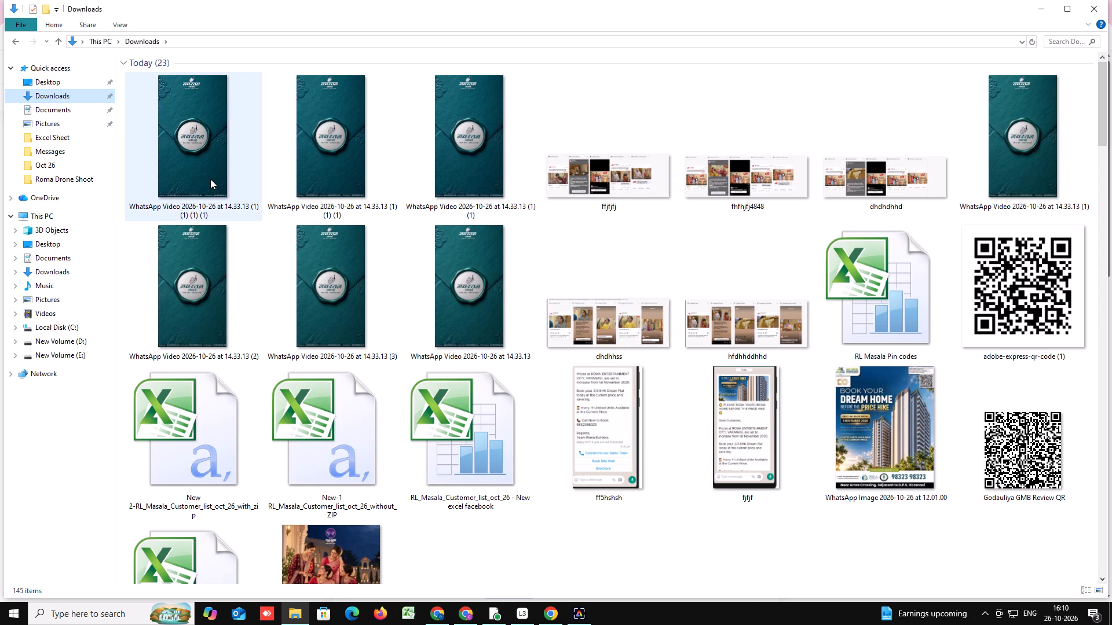
pyautogui.rightClick(210, 179)
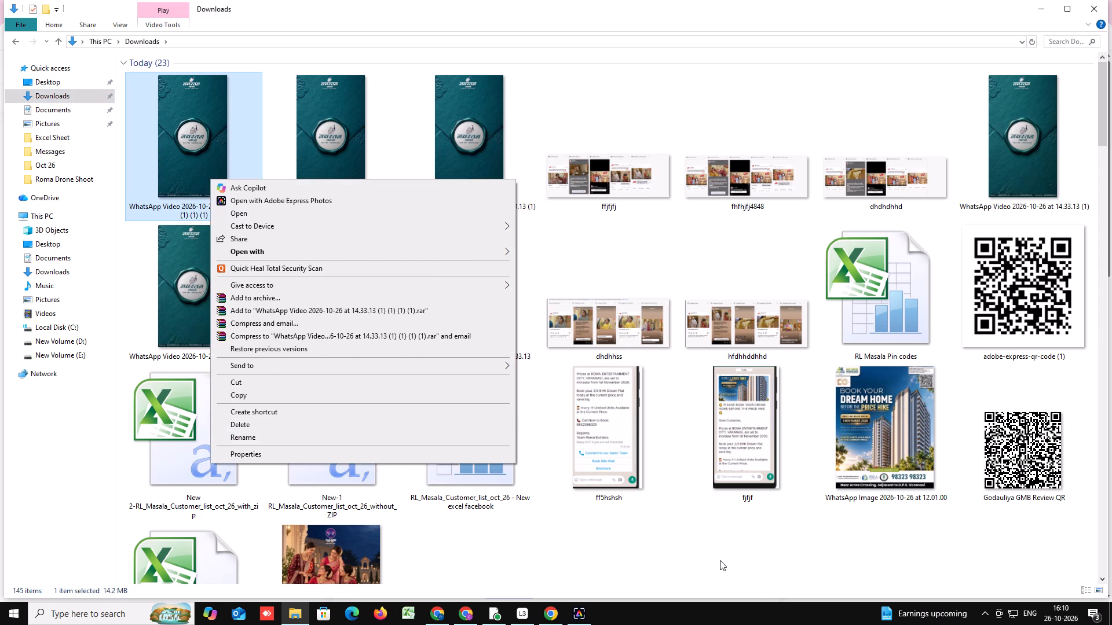
pyautogui.click(720, 560)
pyautogui.keyDown('ctrl'); pyautogui.click(342, 163); pyautogui.keyUp('ctrl')
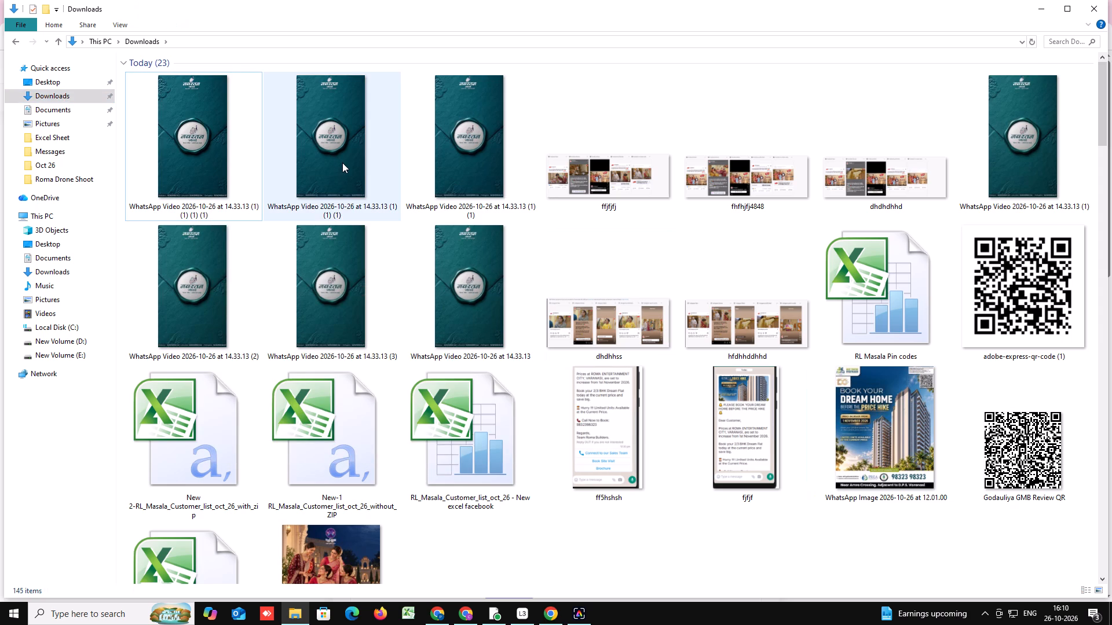
pyautogui.keyDown('ctrl'); pyautogui.click(456, 166); pyautogui.keyUp('ctrl')
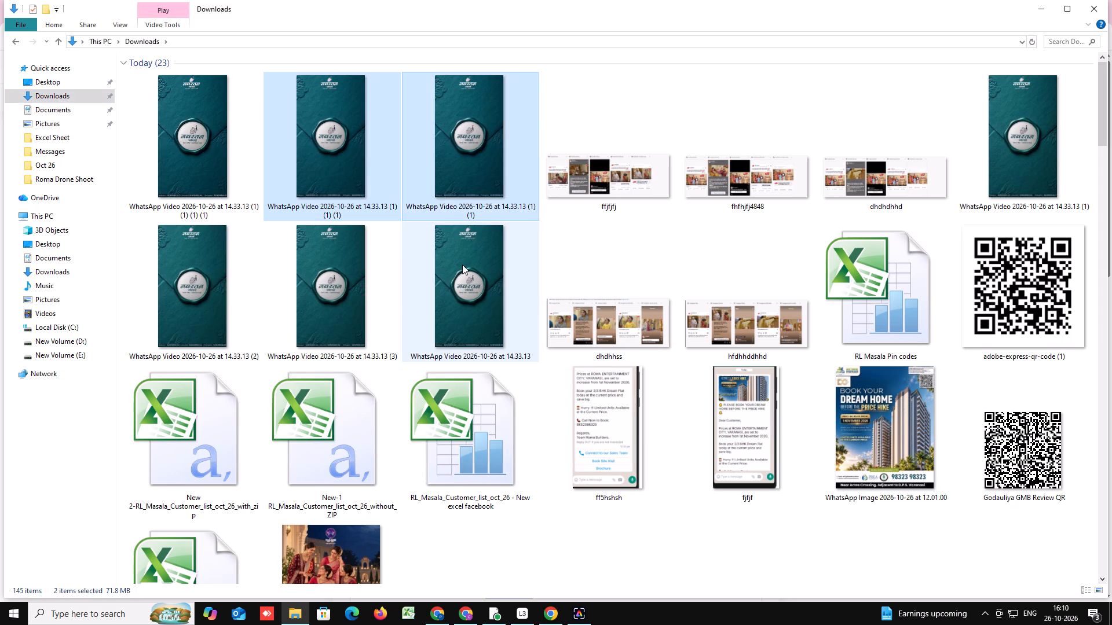
pyautogui.keyDown('ctrl'); pyautogui.click(462, 264); pyautogui.keyUp('ctrl')
pyautogui.keyDown('ctrl'); pyautogui.click(361, 264); pyautogui.keyUp('ctrl')
pyautogui.keyDown('ctrl'); pyautogui.click(223, 270); pyautogui.keyUp('ctrl')
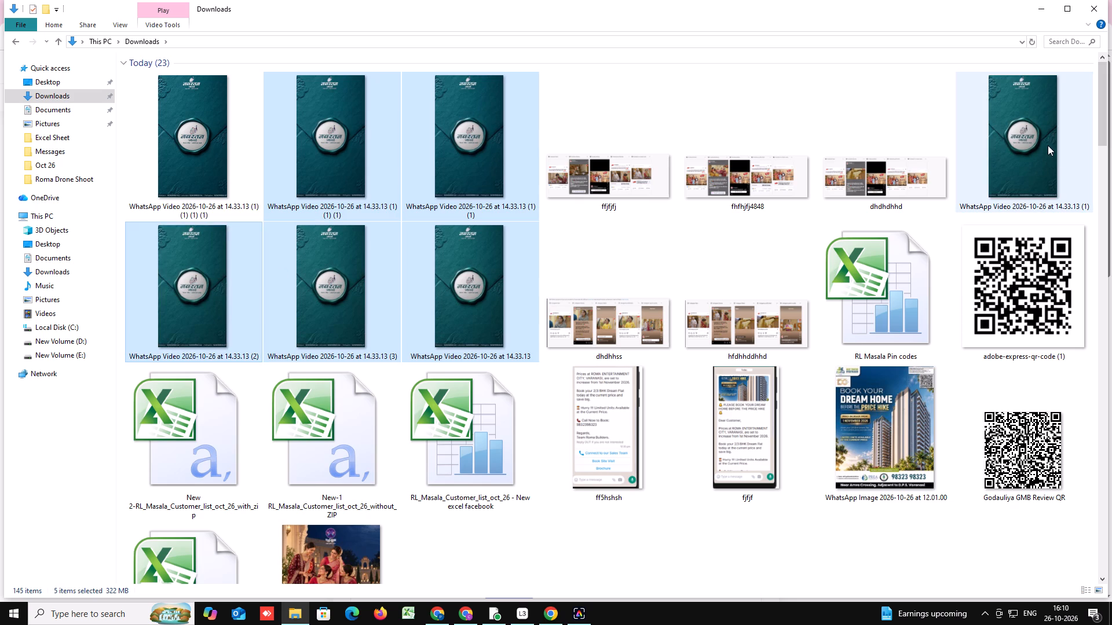
pyautogui.keyDown('ctrl'); pyautogui.click(1044, 145); pyautogui.keyUp('ctrl')
pyautogui.hotkey('shift', 'Delete')
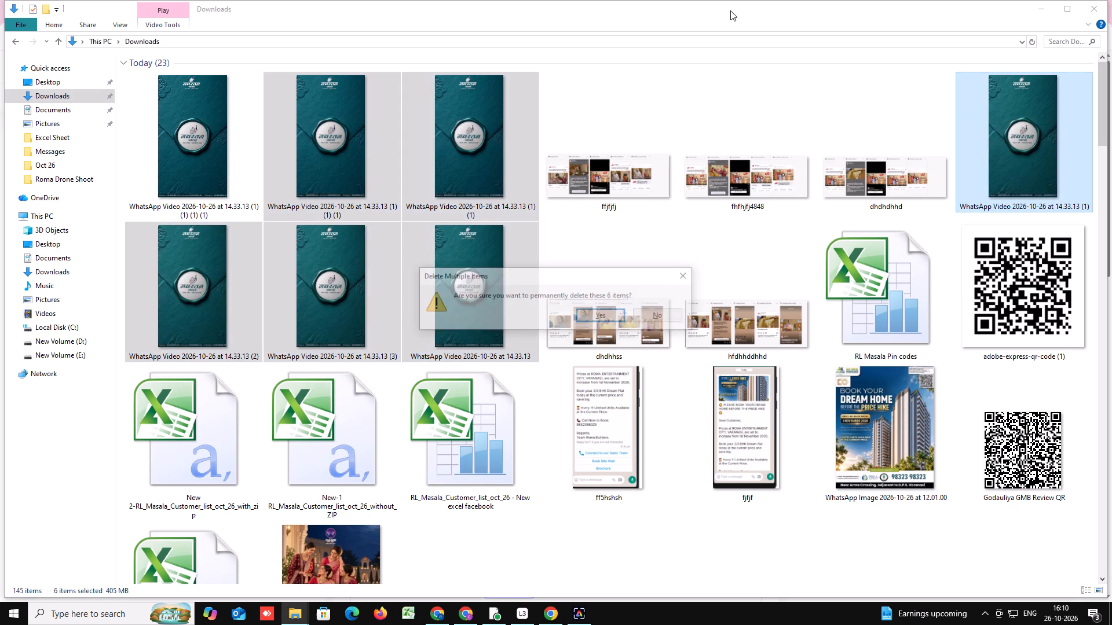
pyautogui.click(609, 313)
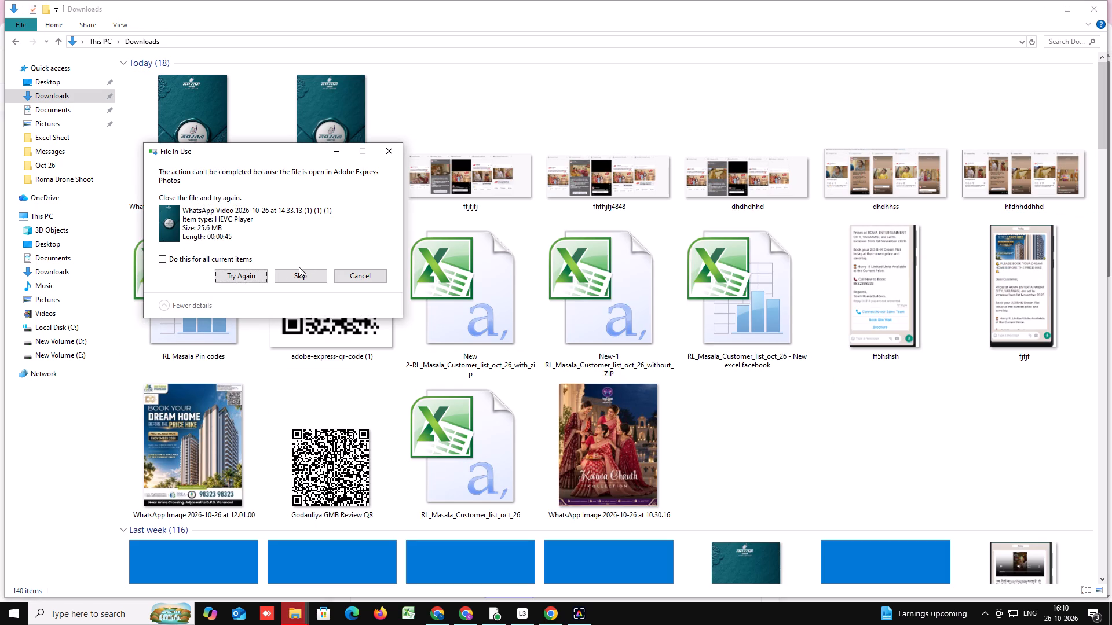
pyautogui.click(237, 261)
pyautogui.click(292, 274)
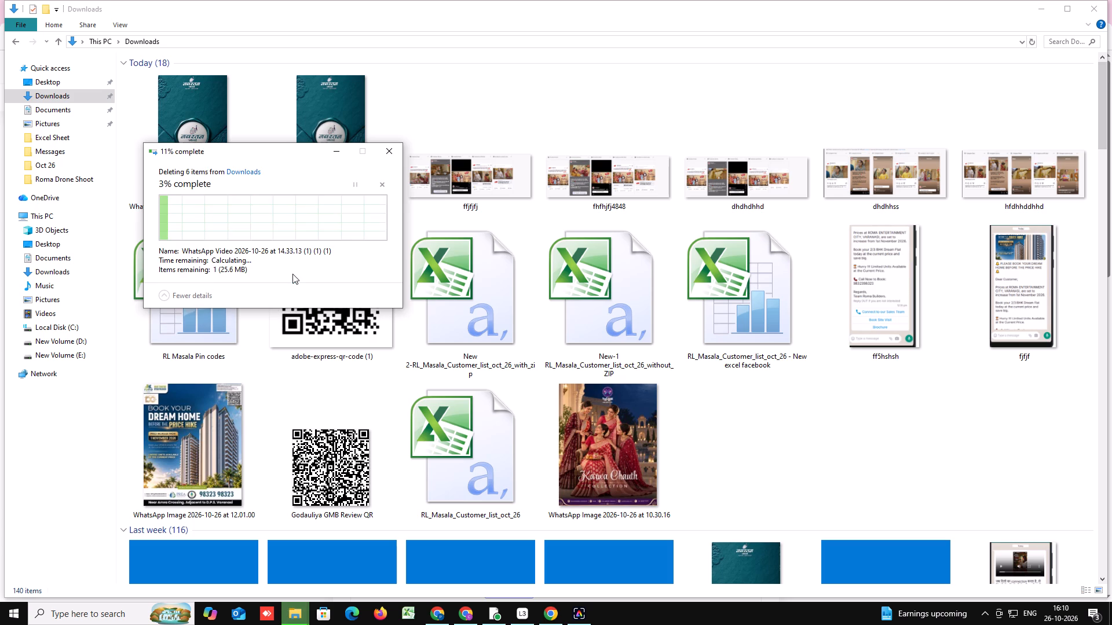
pyautogui.click(877, 424)
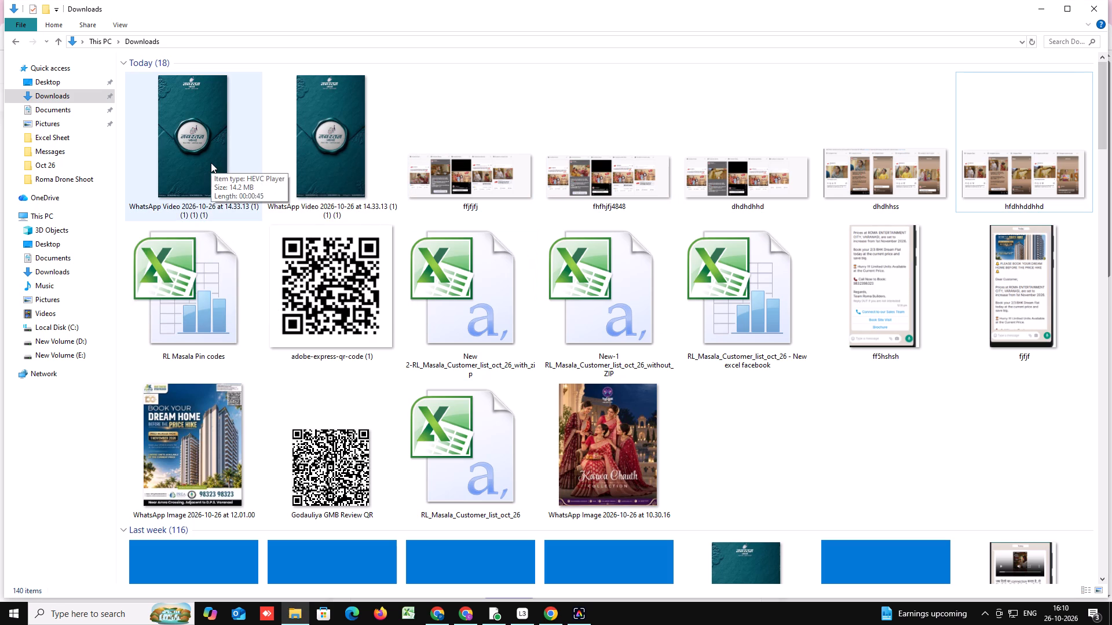
# Rename the newest compressed video, "WhatsApp Video 2026-10-26 at 14.33.13 (1) (1) (1) (1)", as "Navratan Jewellers".
pyautogui.rightClick(211, 163)
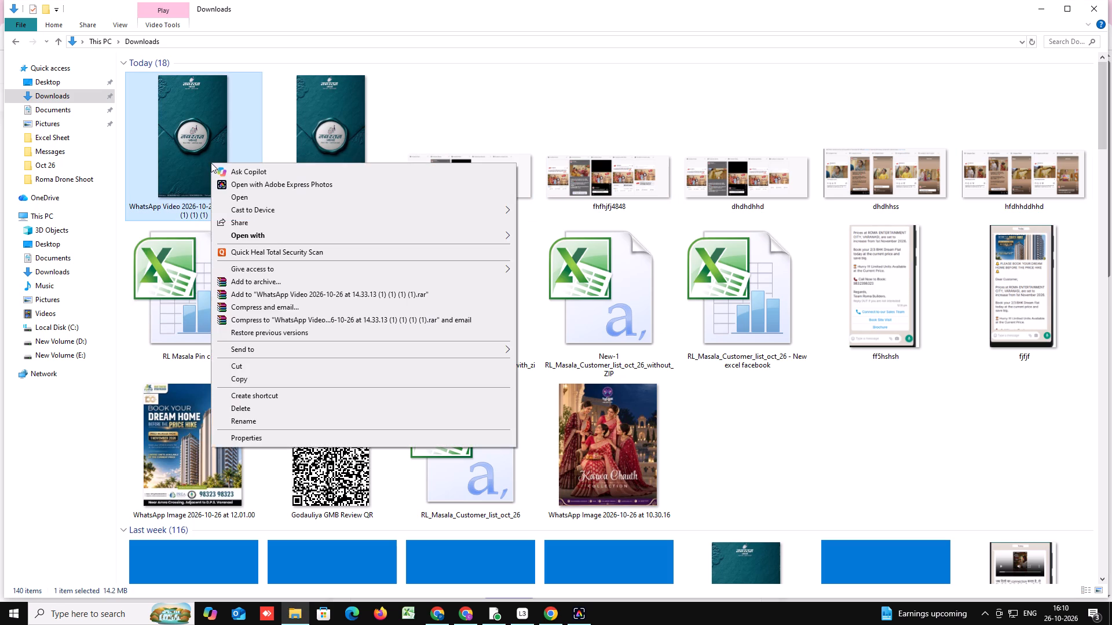
pyautogui.click(253, 425)
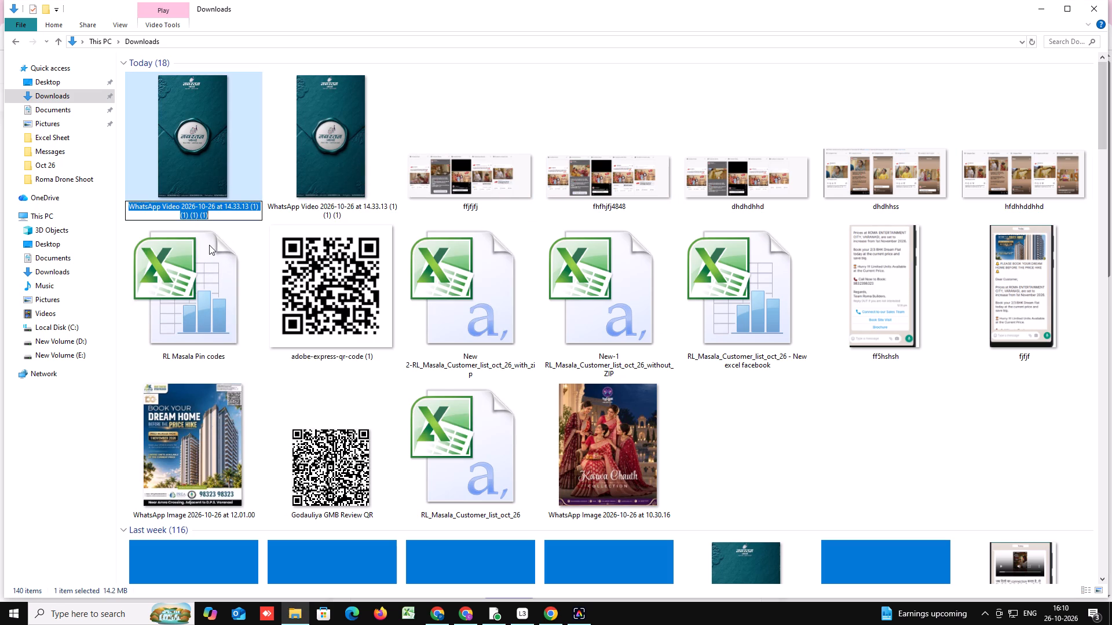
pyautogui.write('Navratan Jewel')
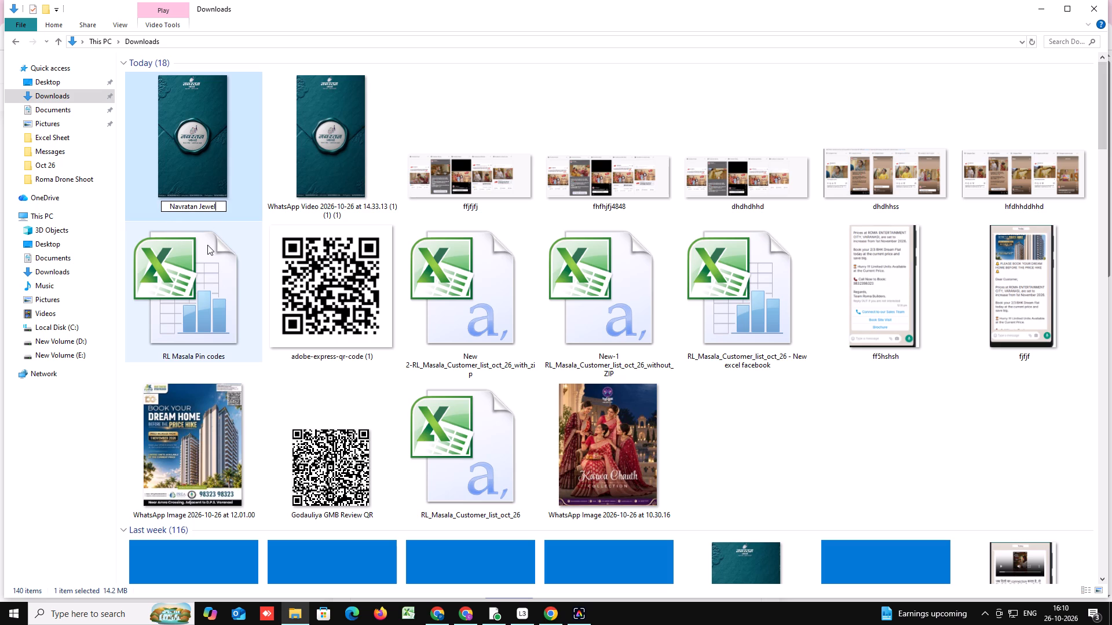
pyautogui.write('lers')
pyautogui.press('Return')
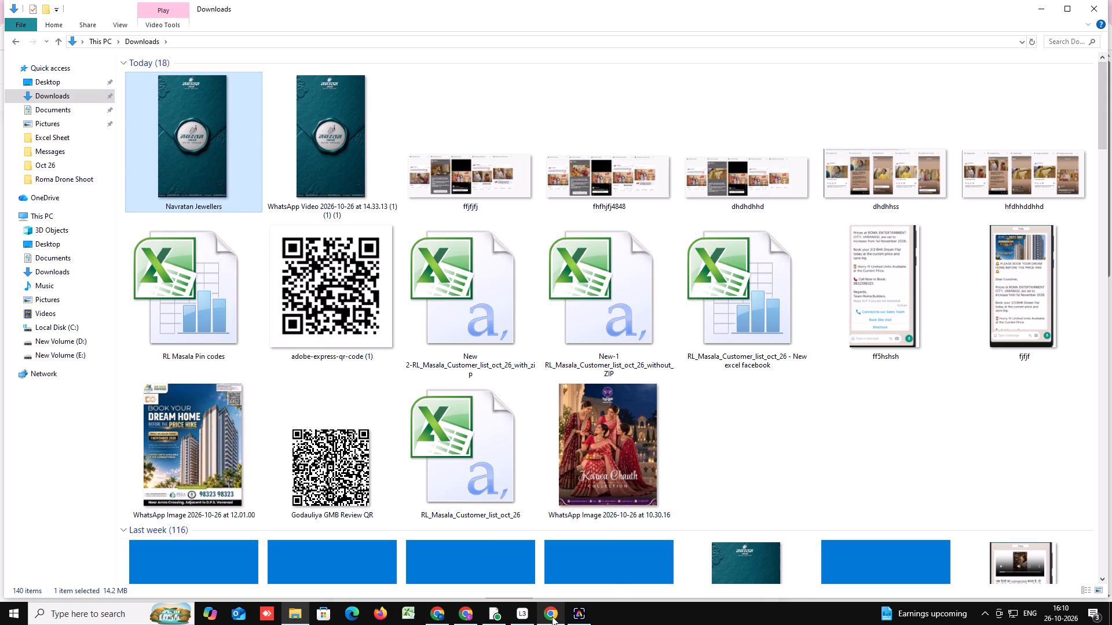
# Switch to Interakt in the other Chrome window and upload the "Navratan Jewellers" video to the bhojubeer_new template's header.
pyautogui.click(471, 612)
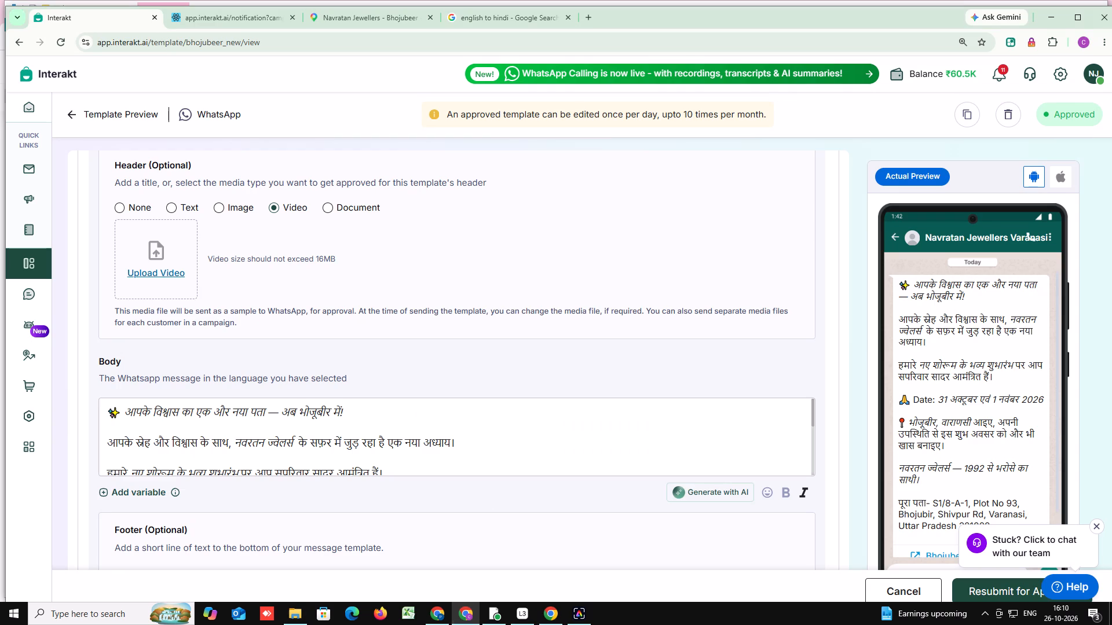
pyautogui.click(160, 270)
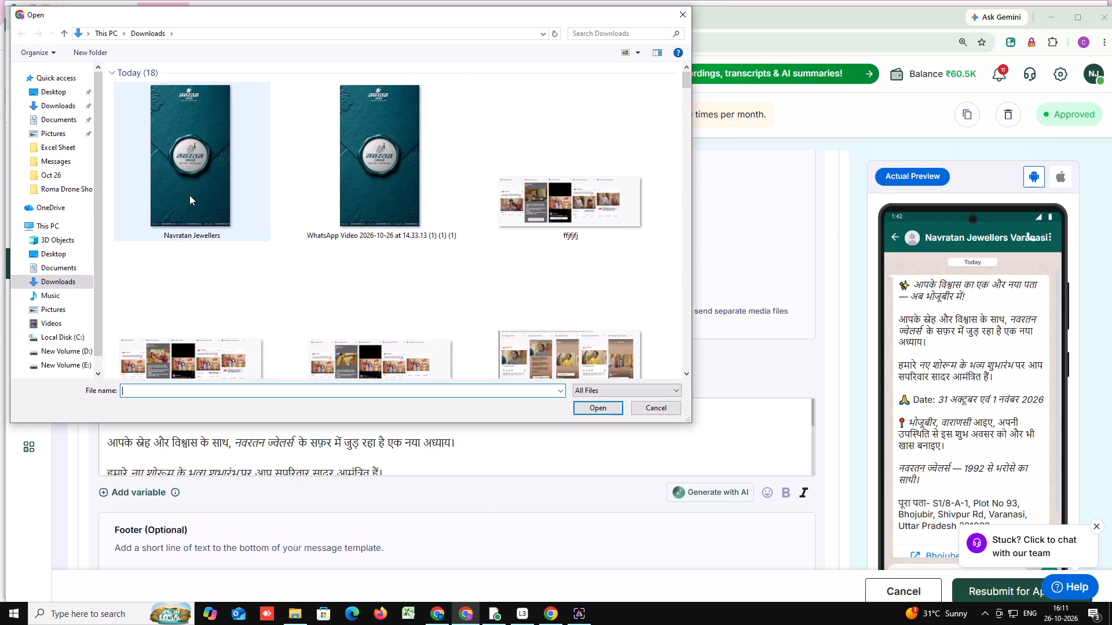
pyautogui.doubleClick(189, 195)
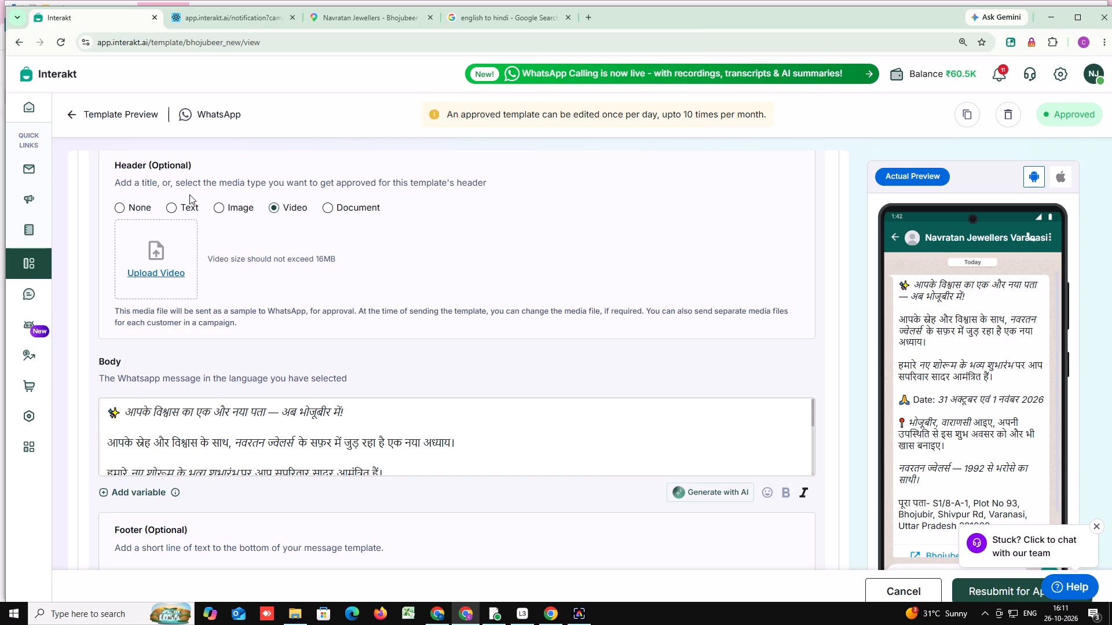
# Review the template's body text, footer, website URL, quick replies and click tracking settings, dismissing the support chat prompt.
pyautogui.scroll(-1, 322, 419)
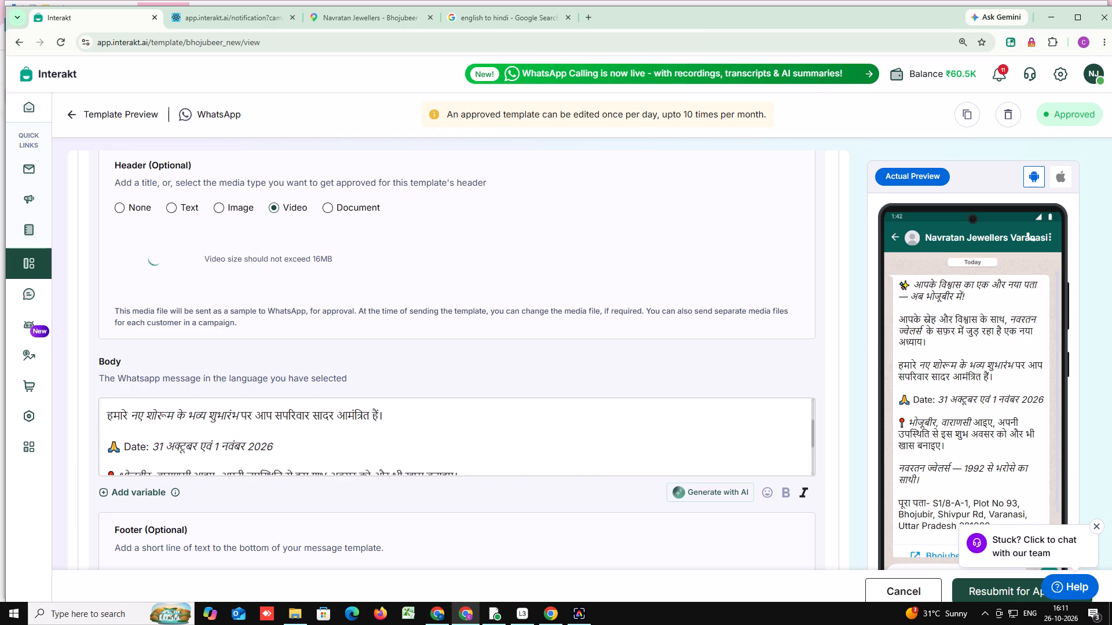
pyautogui.scroll(-3, 322, 419)
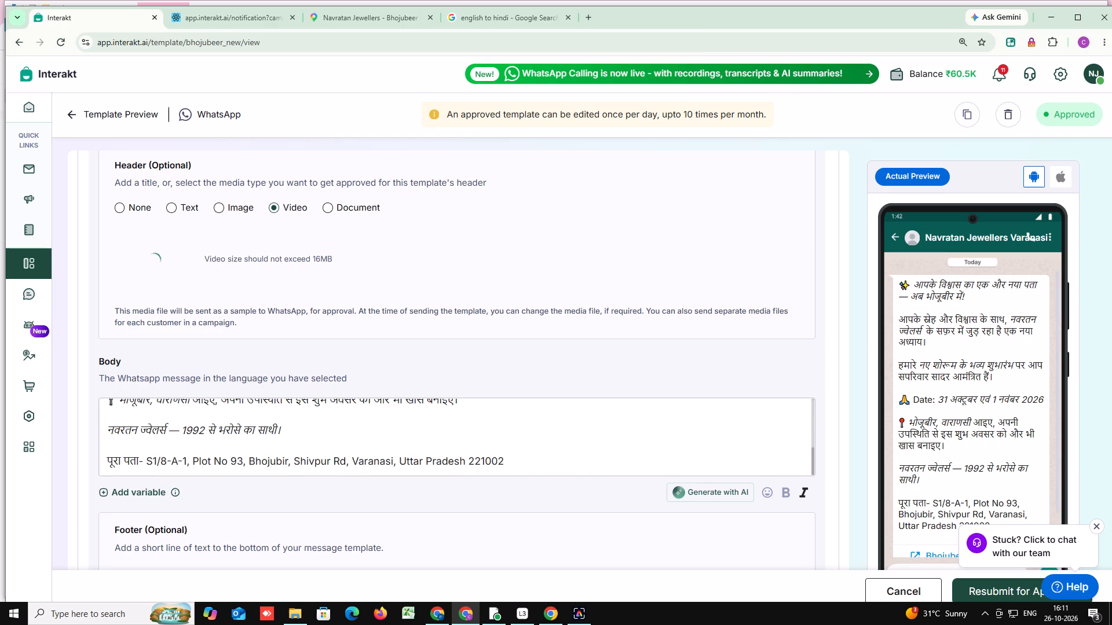
pyautogui.scroll(-4, 322, 446)
pyautogui.scroll(-1, 328, 384)
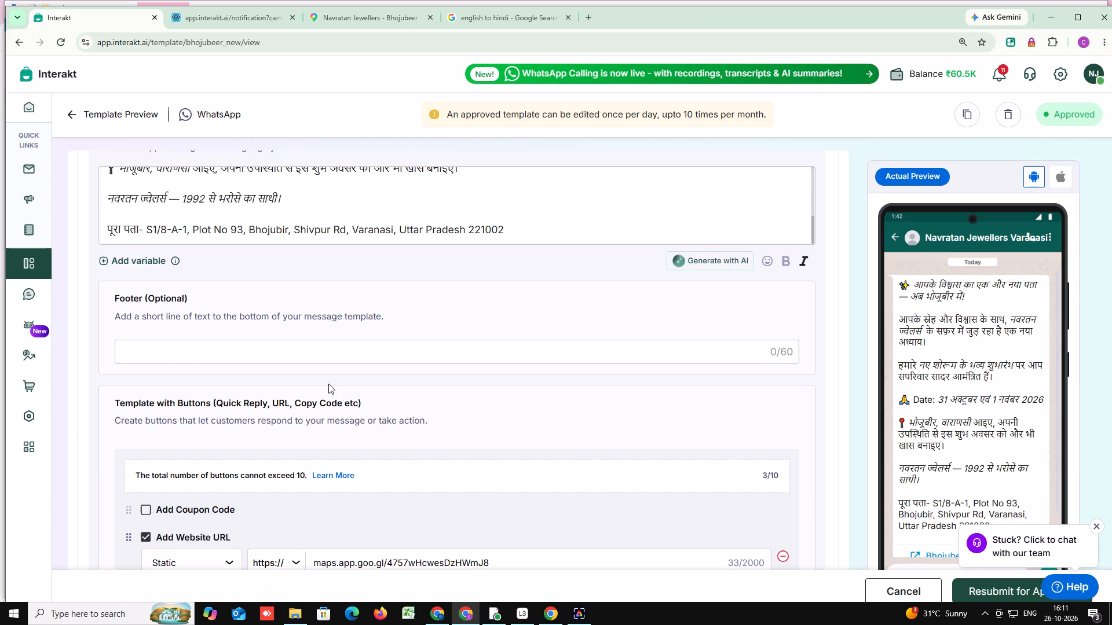
pyautogui.scroll(-3, 328, 384)
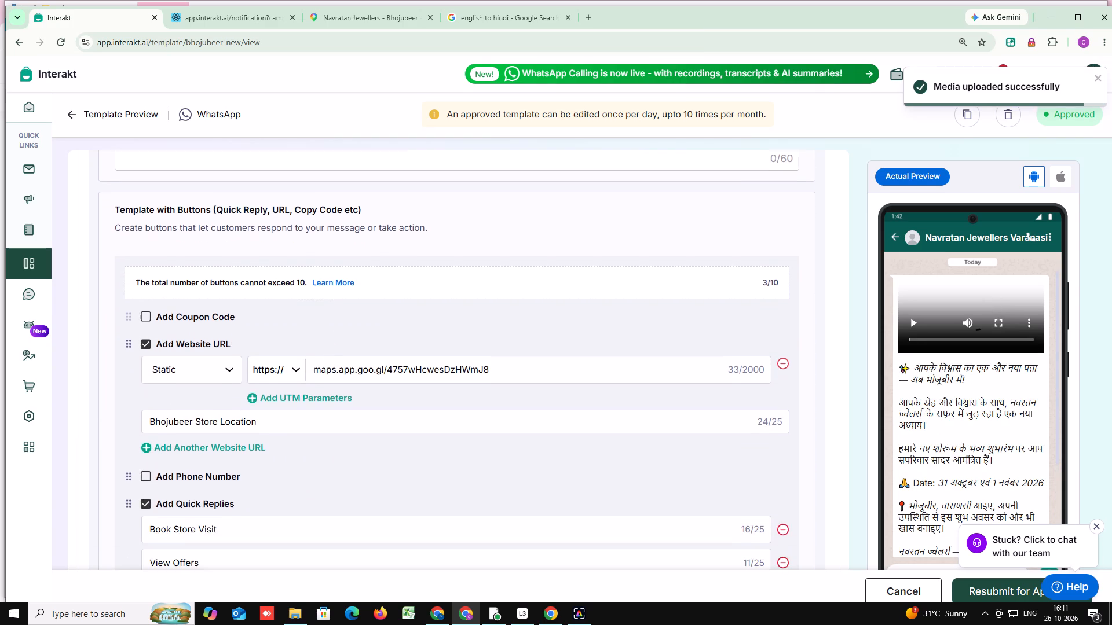
pyautogui.scroll(-2, 328, 384)
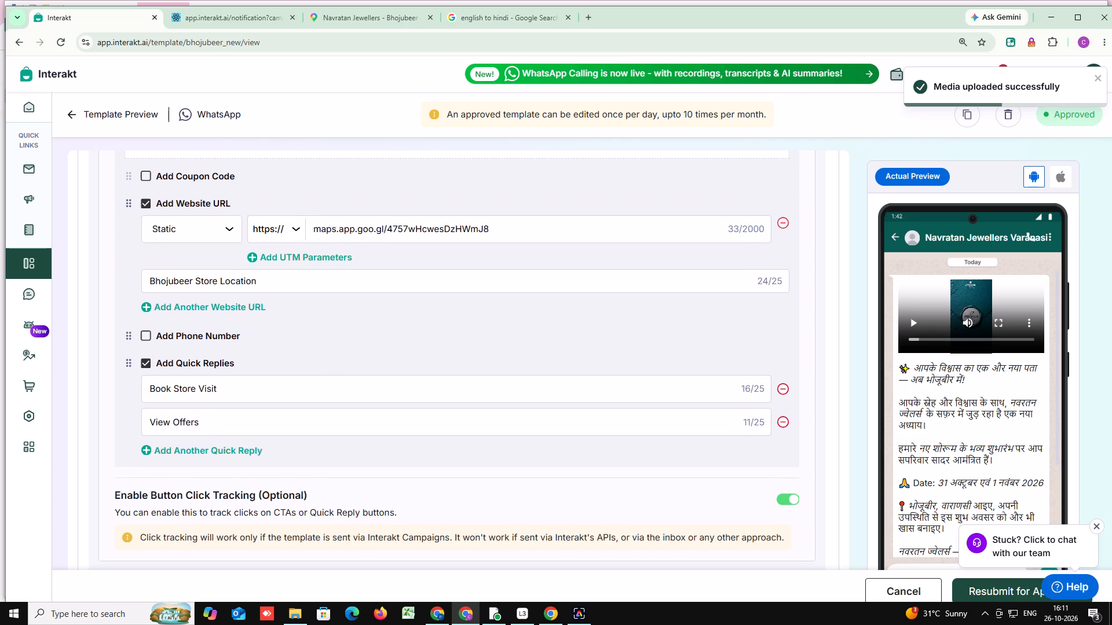
pyautogui.scroll(-1, 317, 343)
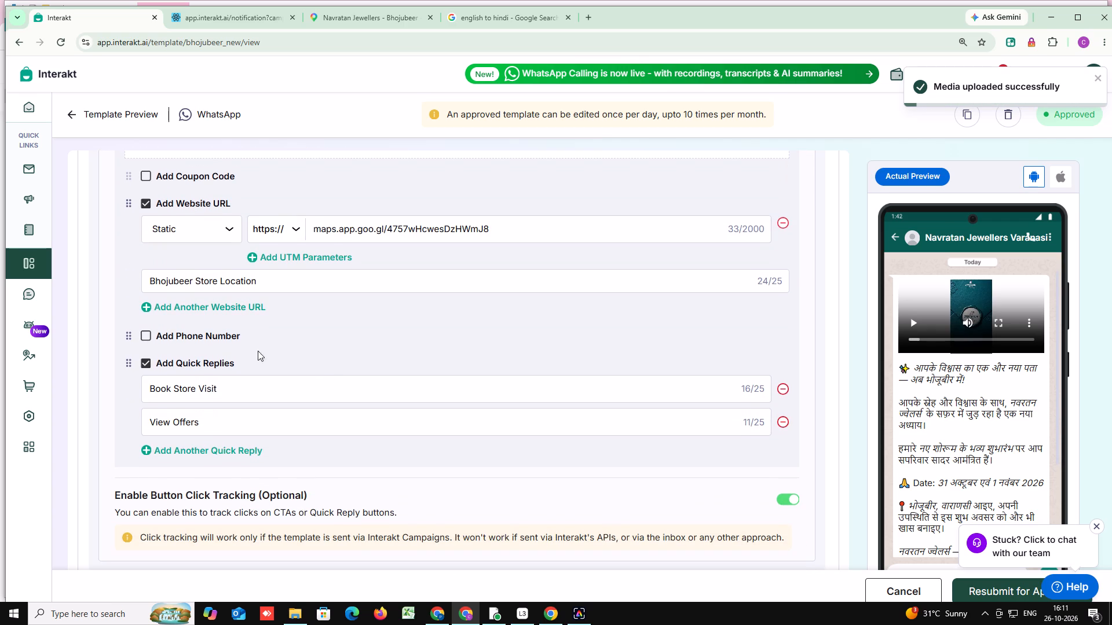
pyautogui.click(1096, 524)
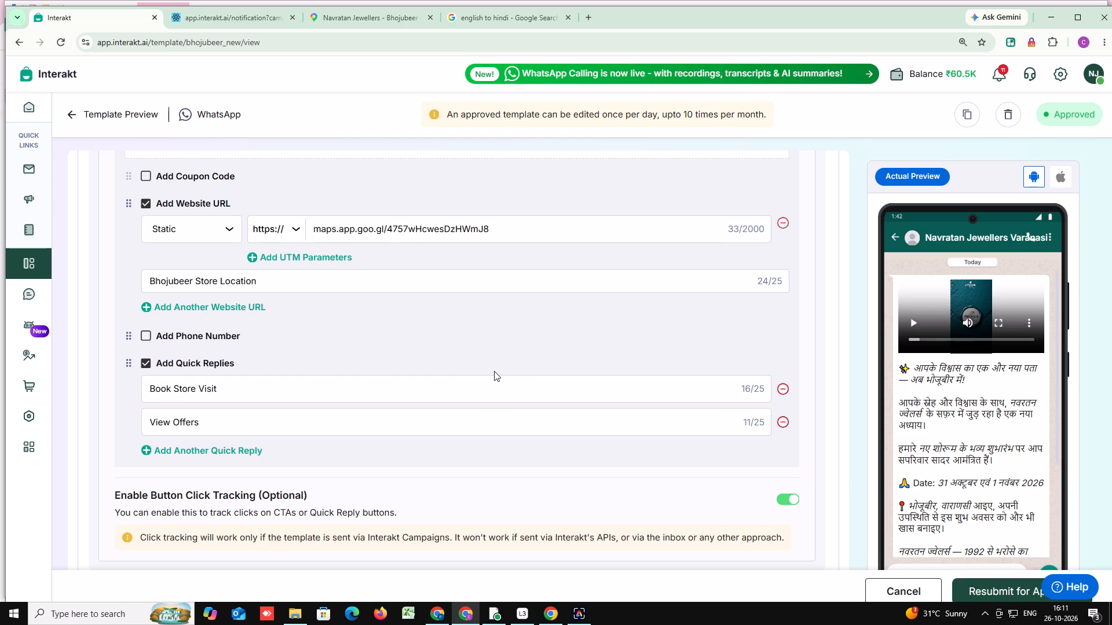
pyautogui.scroll(-1, 494, 371)
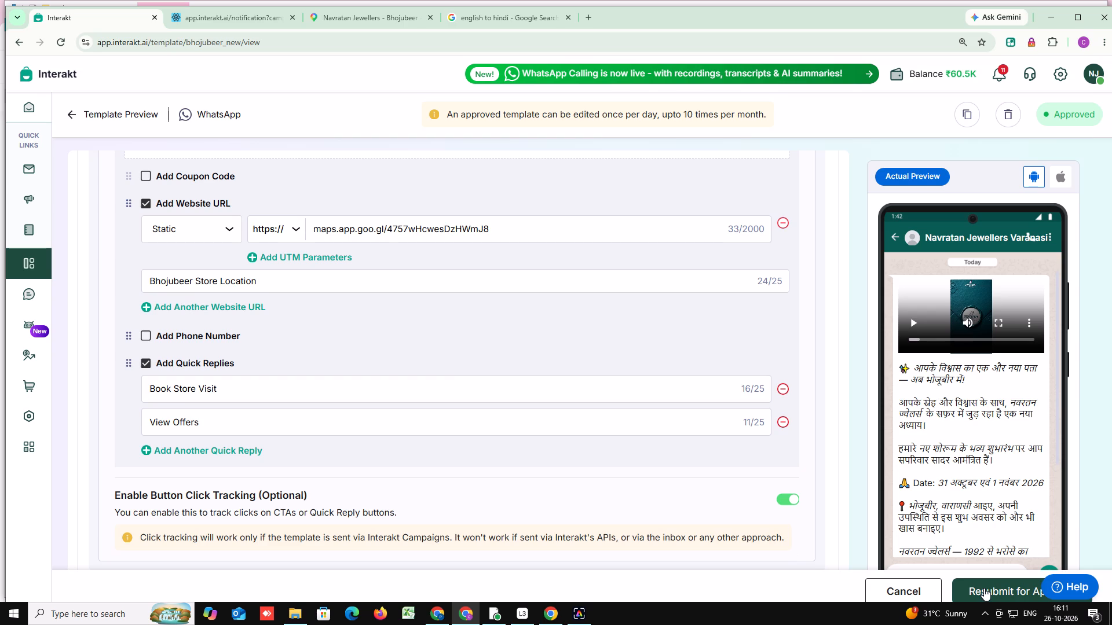
# In Interakt, resubmit the bhojubeer_new WhatsApp template for approval with Navratan Jewellers.mp4 as the sample video.
pyautogui.click(984, 588)
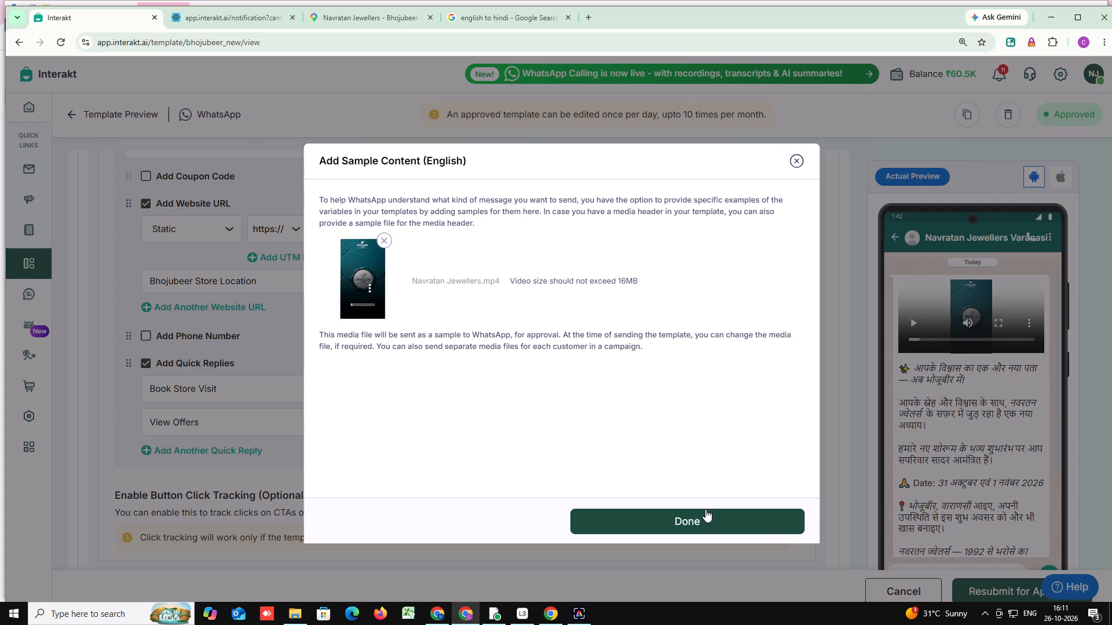
pyautogui.click(703, 516)
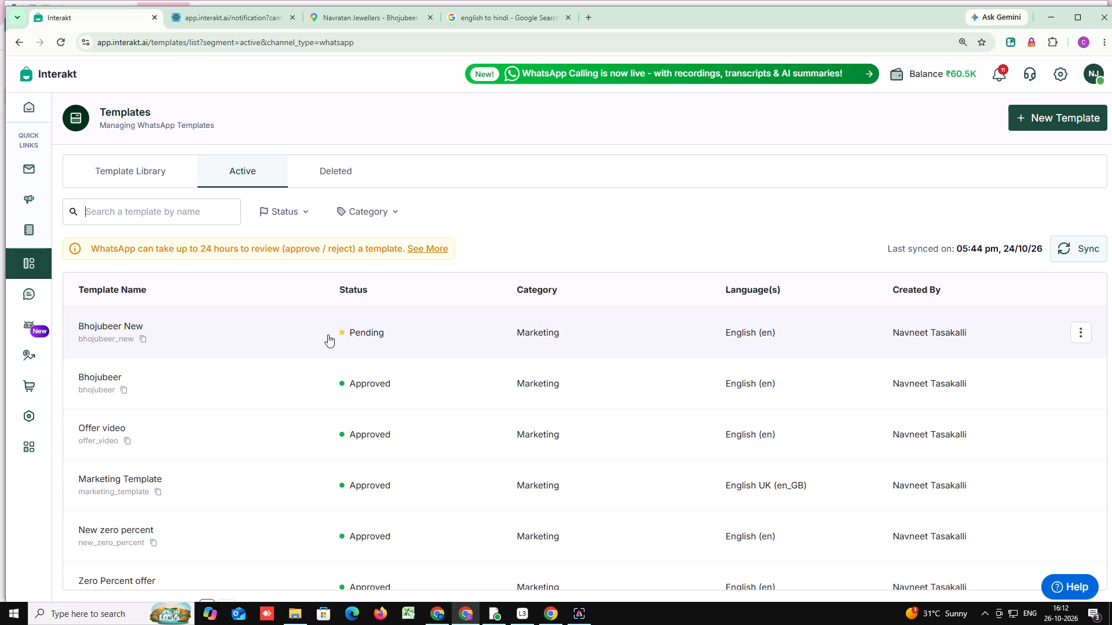
# Sync the list of active WhatsApp templates in Interakt to refresh their approval status.
pyautogui.click(1090, 248)
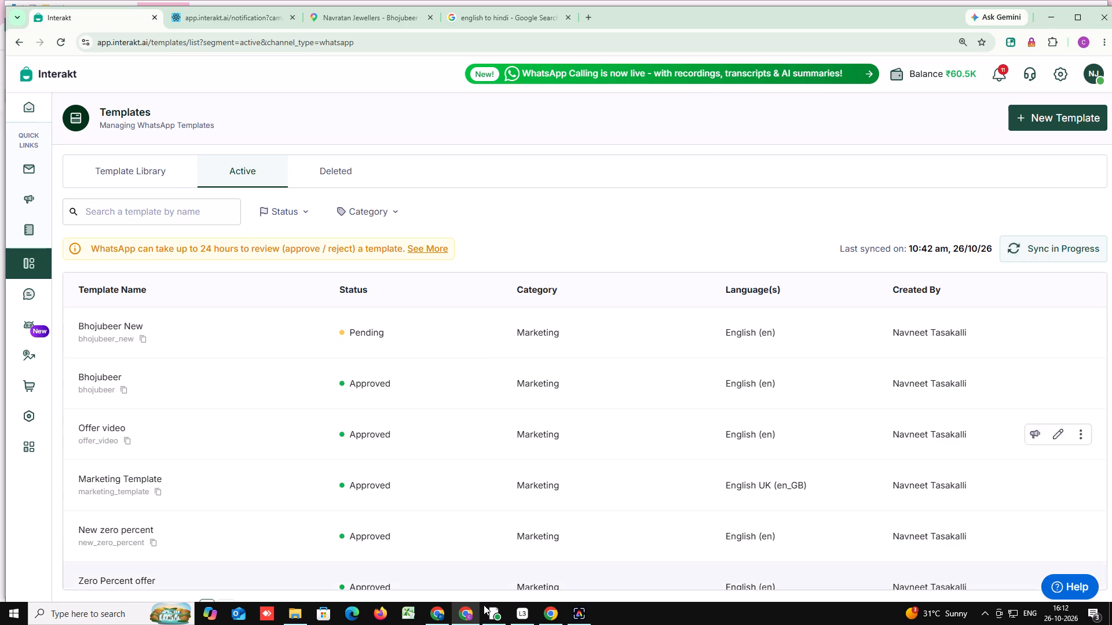
# Switch to the other Chrome window and bring up the RL Masala campaigns in Meta Ads Manager.
pyautogui.click(437, 618)
pyautogui.click(160, 9)
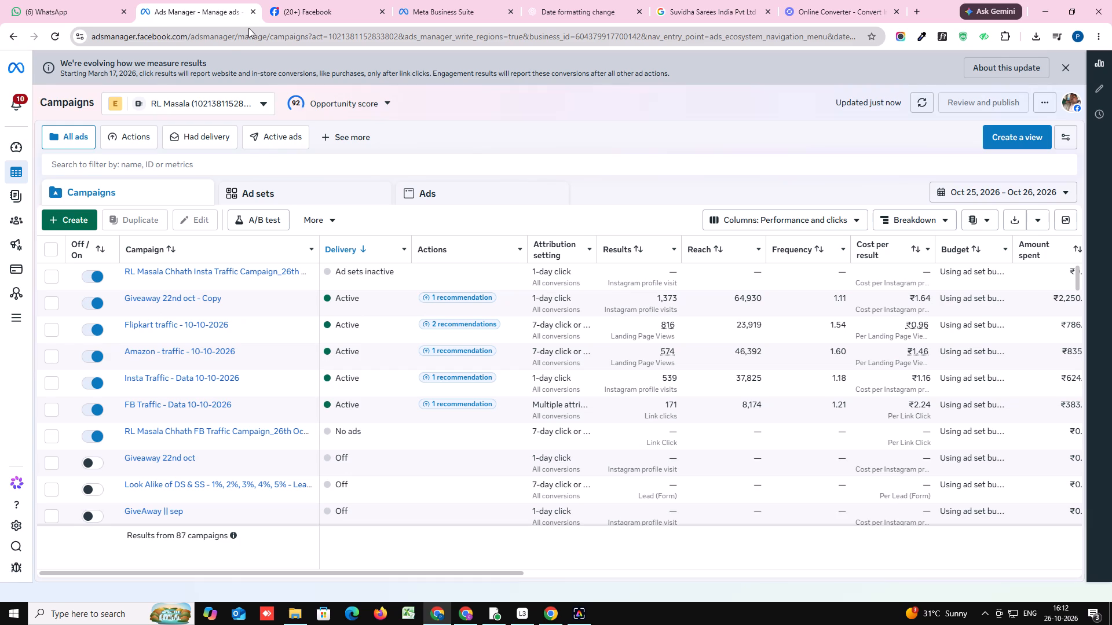
# In Ads Manager, switch from RL Masala to the Enlarge Media ad account listed just above Kisan ad acount.
pyautogui.click(213, 105)
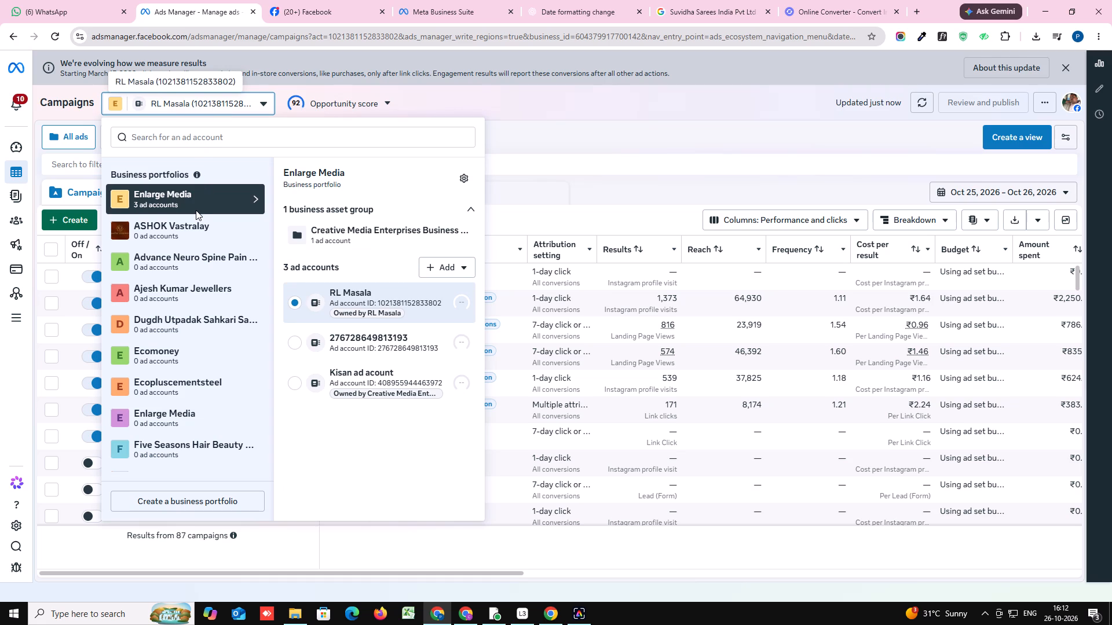
pyautogui.click(297, 345)
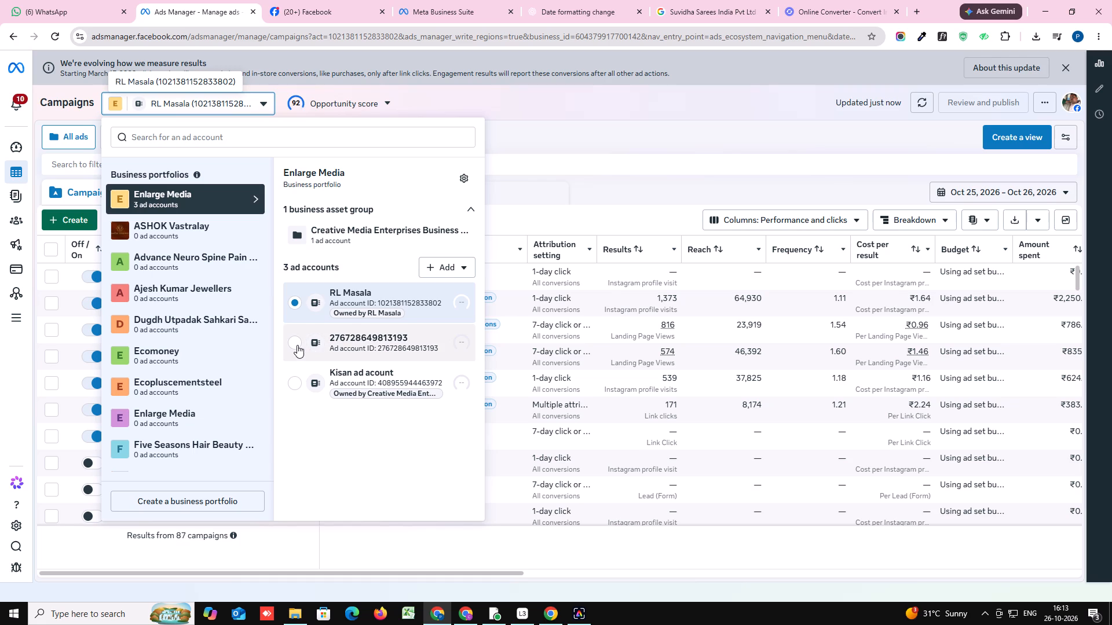
pyautogui.click(297, 345)
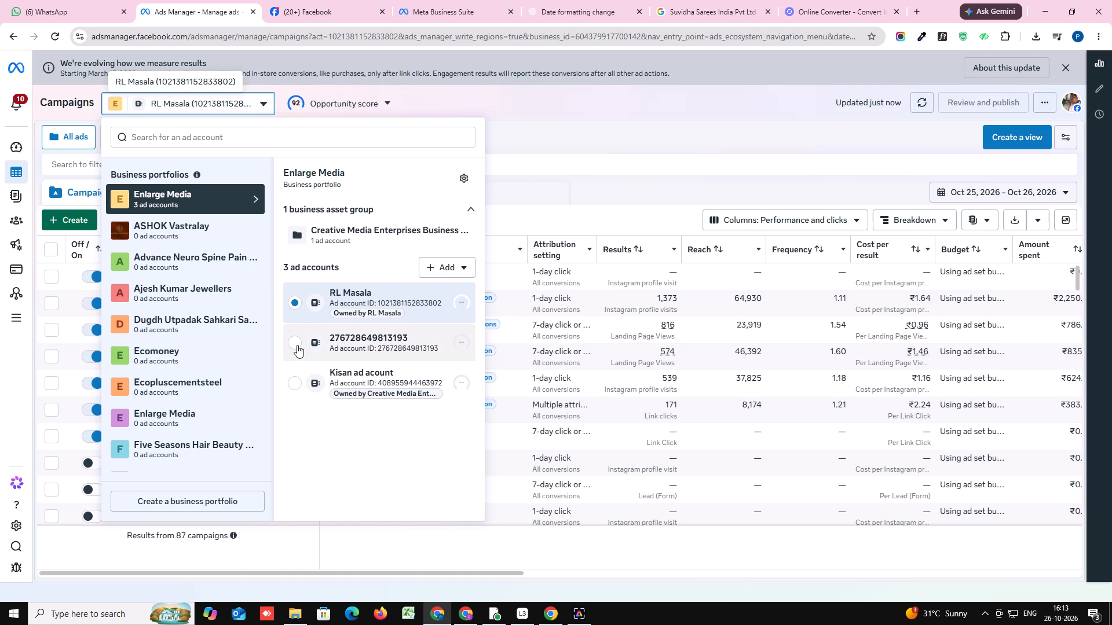
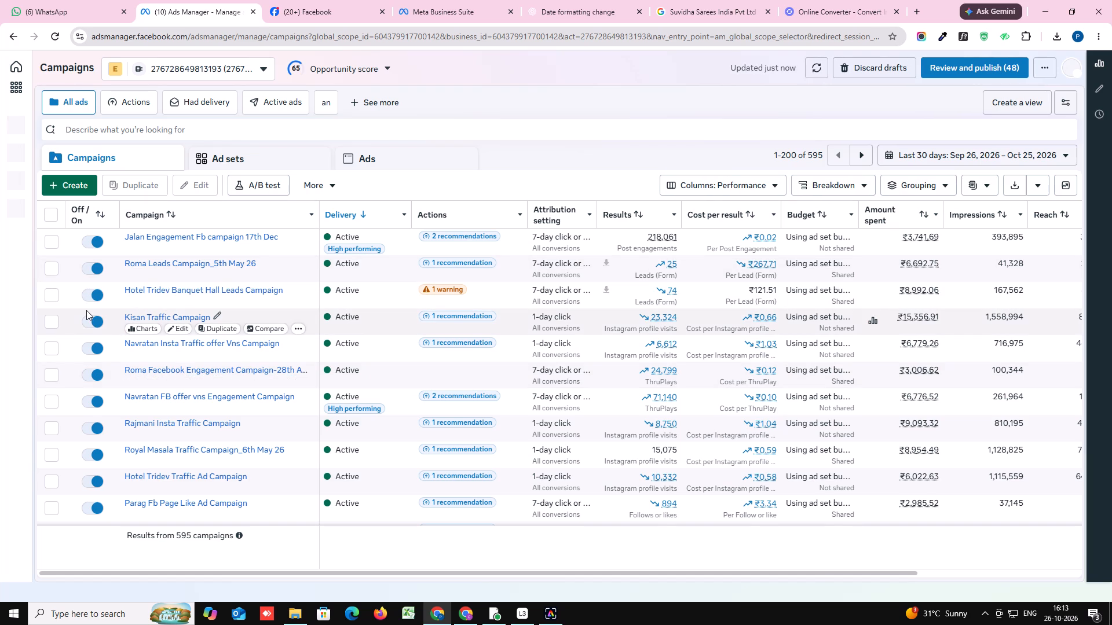
# Set the campaign reporting date range to the single day Oct 26, 2026.
pyautogui.click(110, 130)
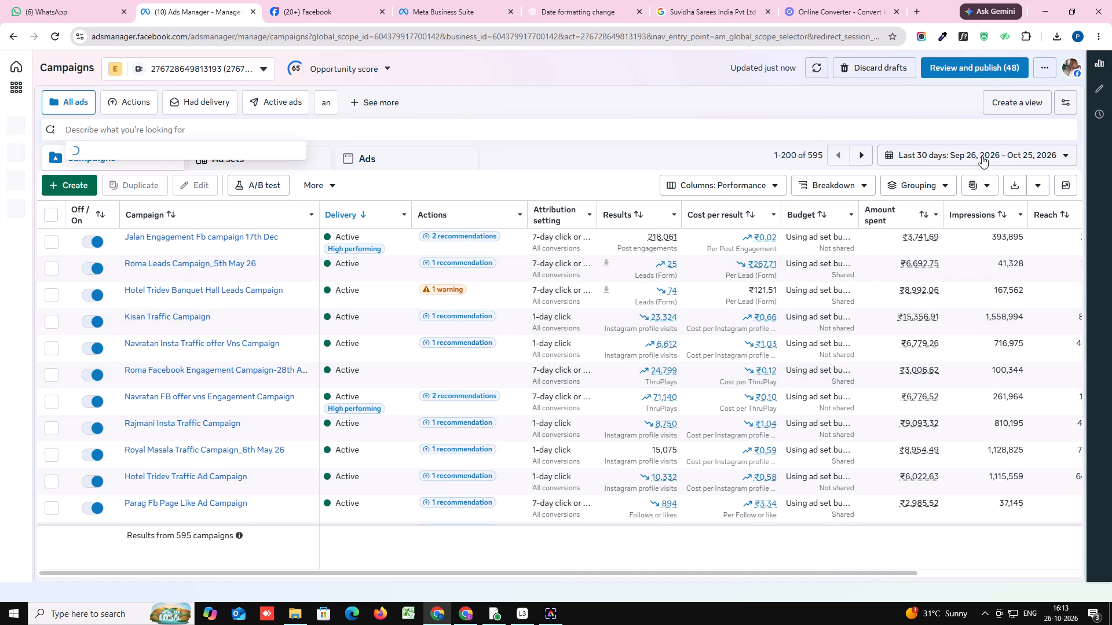
pyautogui.click(995, 155)
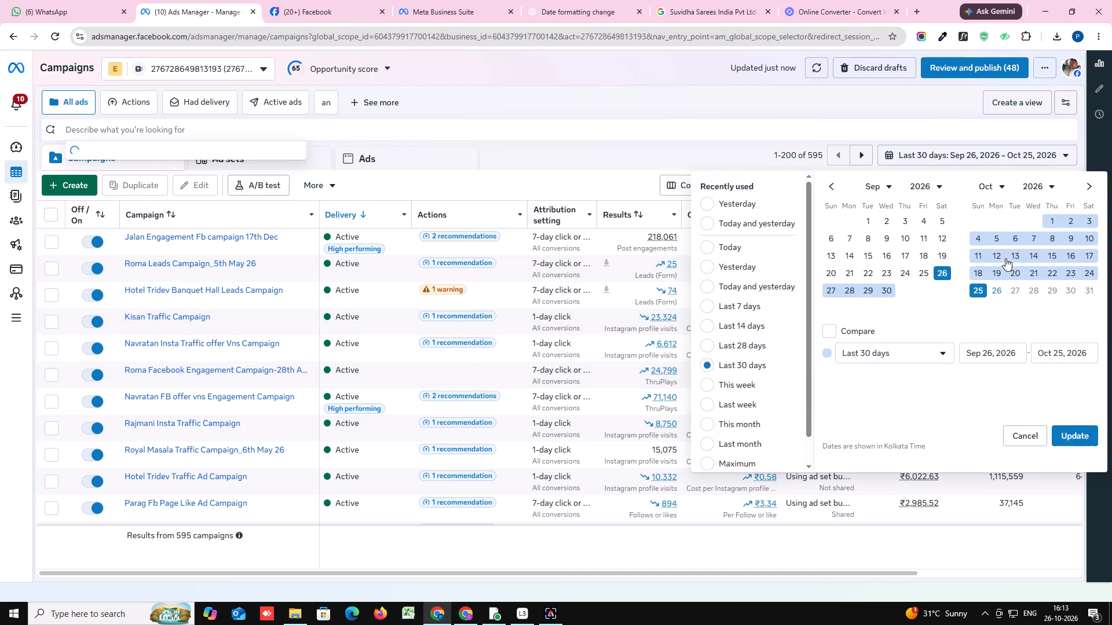
pyautogui.click(1001, 288)
pyautogui.click(1074, 435)
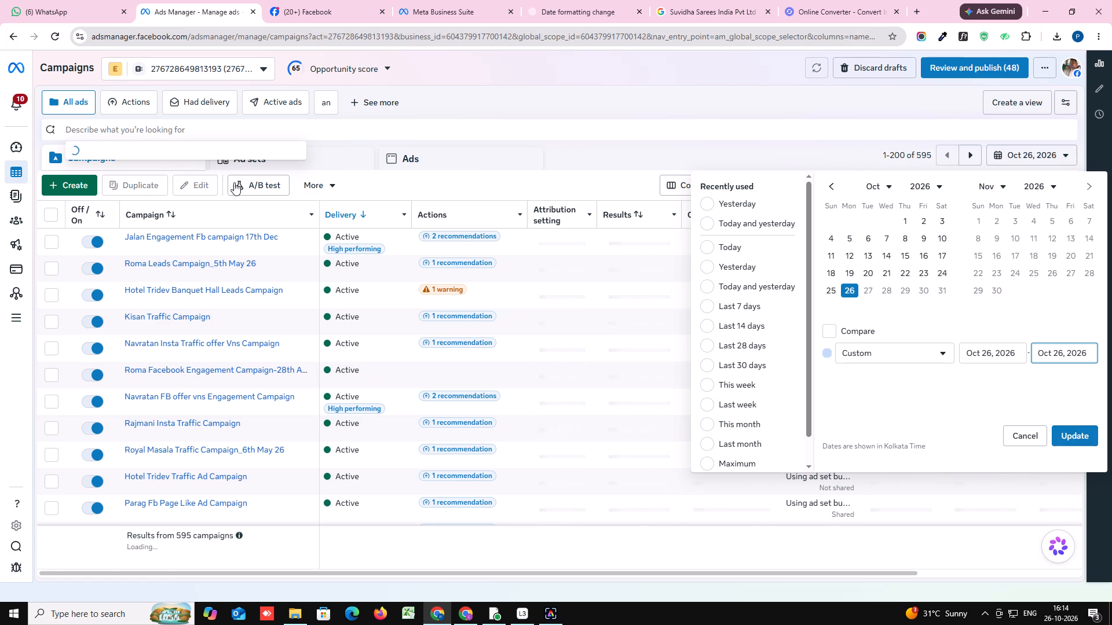
# Filter the campaigns to those whose campaign name contains "chet".
pyautogui.click(99, 128)
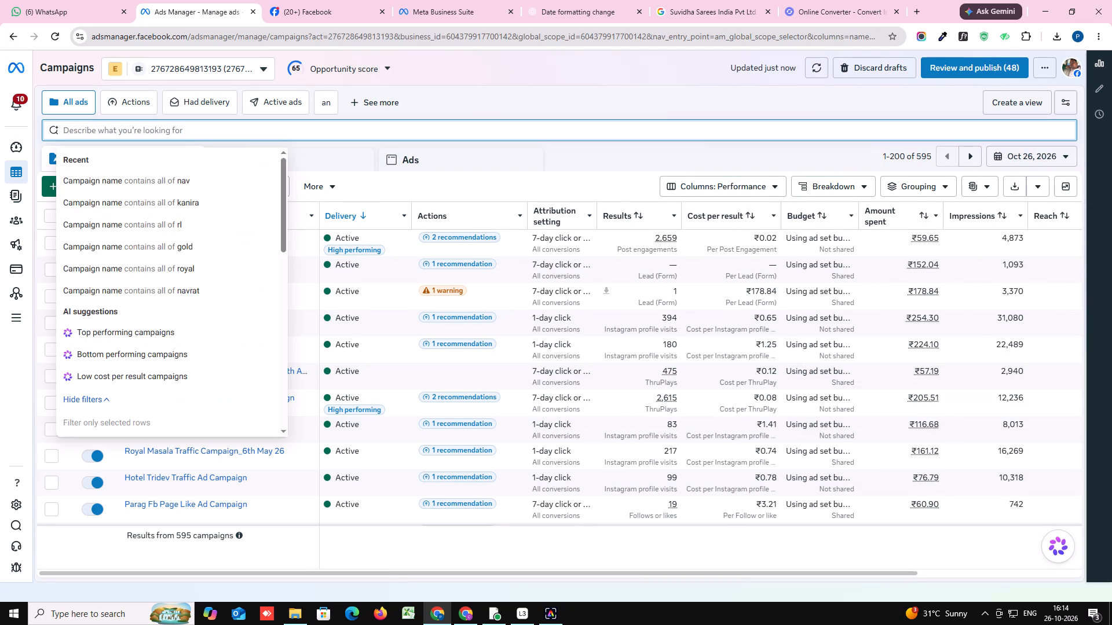
pyautogui.write('chet')
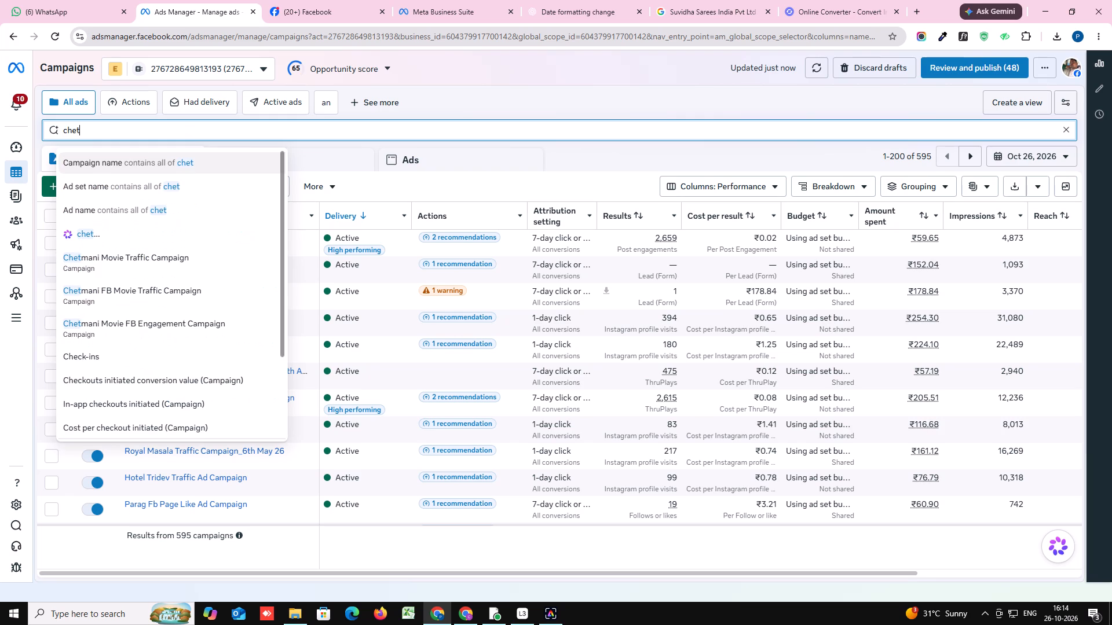
pyautogui.click(144, 155)
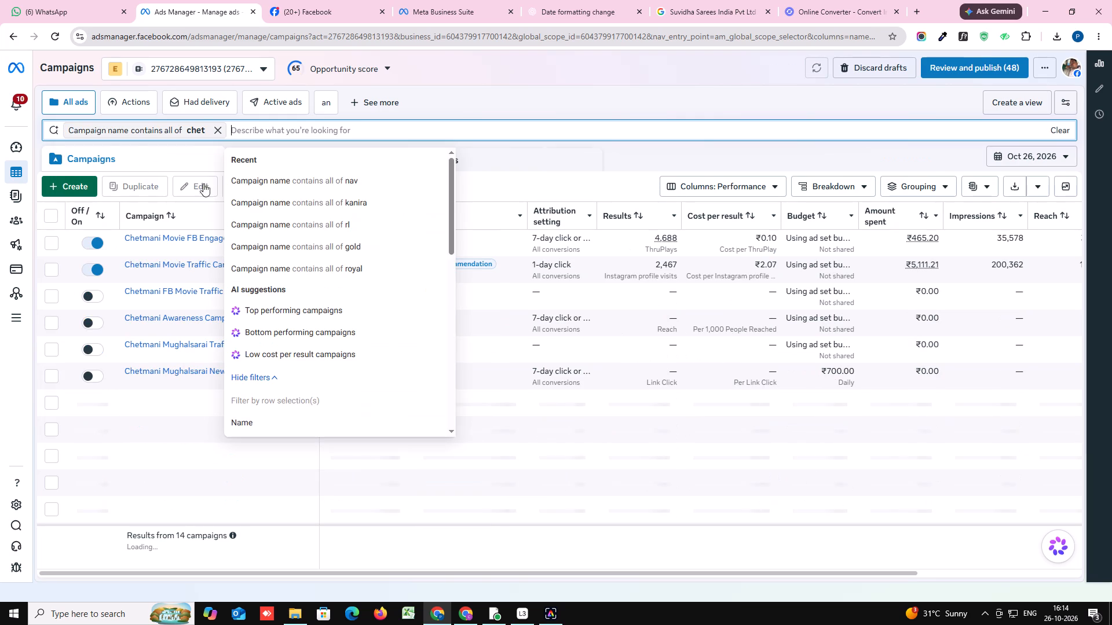
pyautogui.click(536, 70)
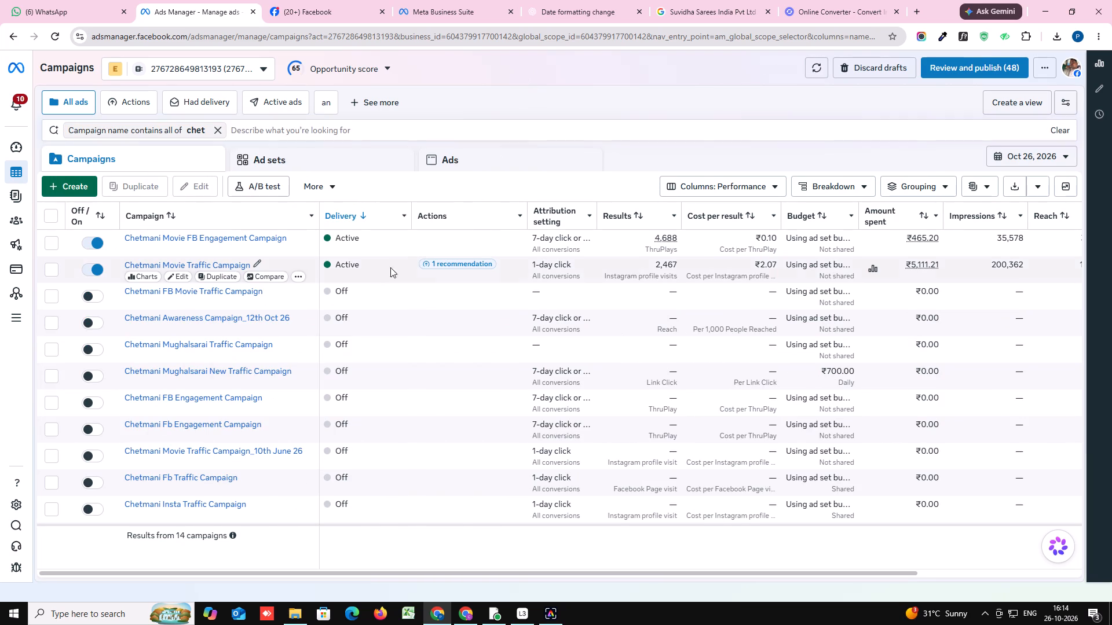
# Turn off the Chetmani Movie Traffic Campaign and its Chetmani Movie Traffic Ad Set.
pyautogui.click(47, 274)
pyautogui.click(92, 270)
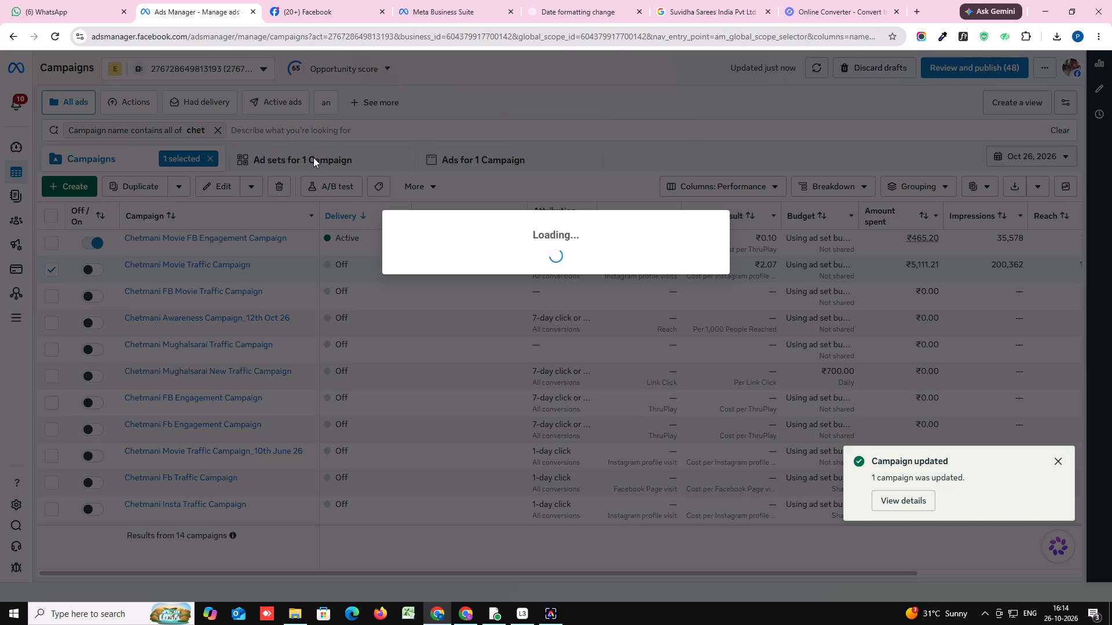
pyautogui.click(313, 157)
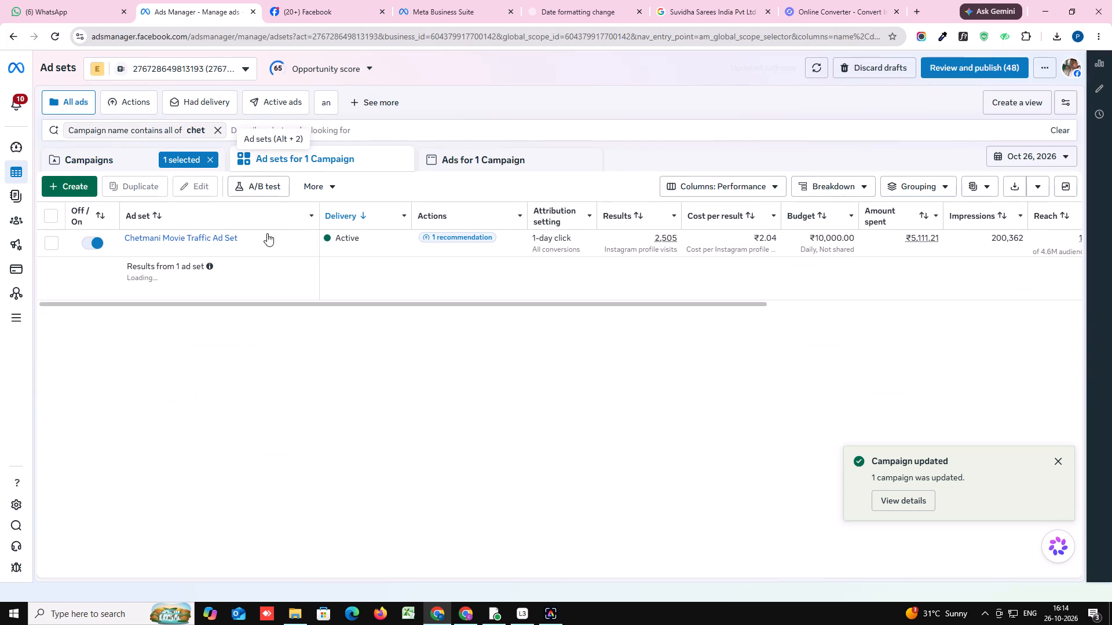
pyautogui.click(96, 241)
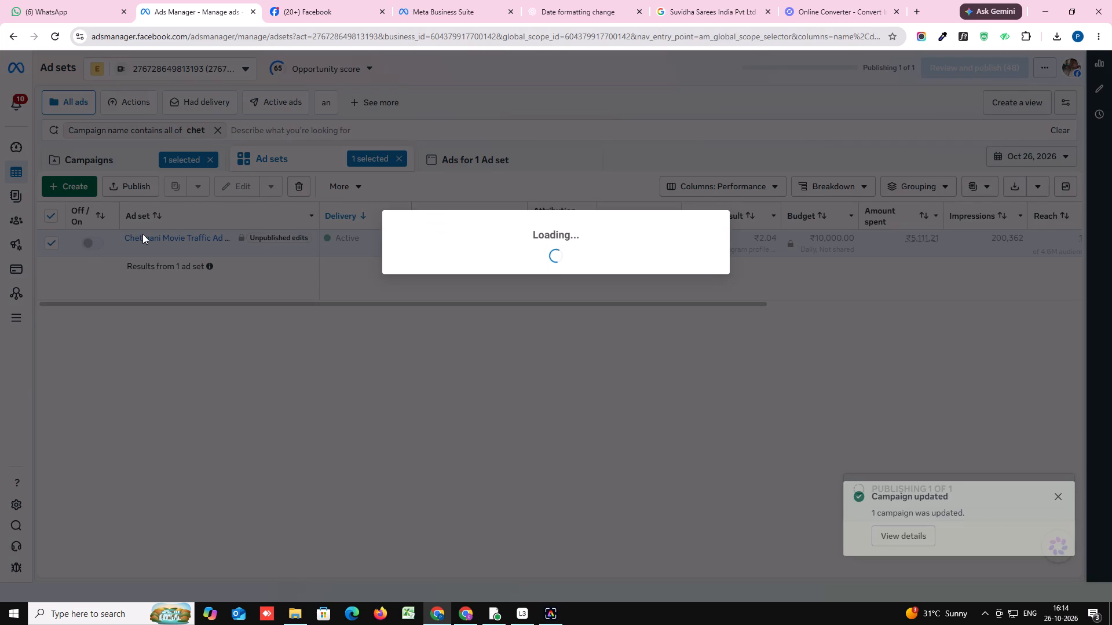
# Try to turn off the active New Traffic Ad in that ad set, then return to the campaigns and deselect Chetmani Movie Traffic Campaign.
pyautogui.click(495, 159)
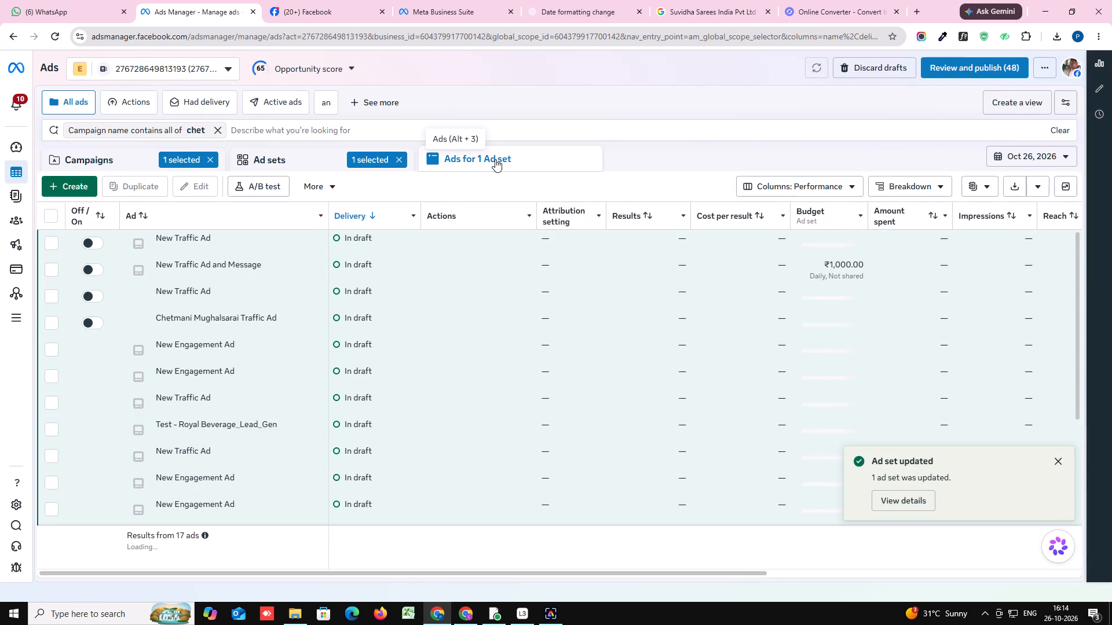
pyautogui.scroll(-9, 221, 326)
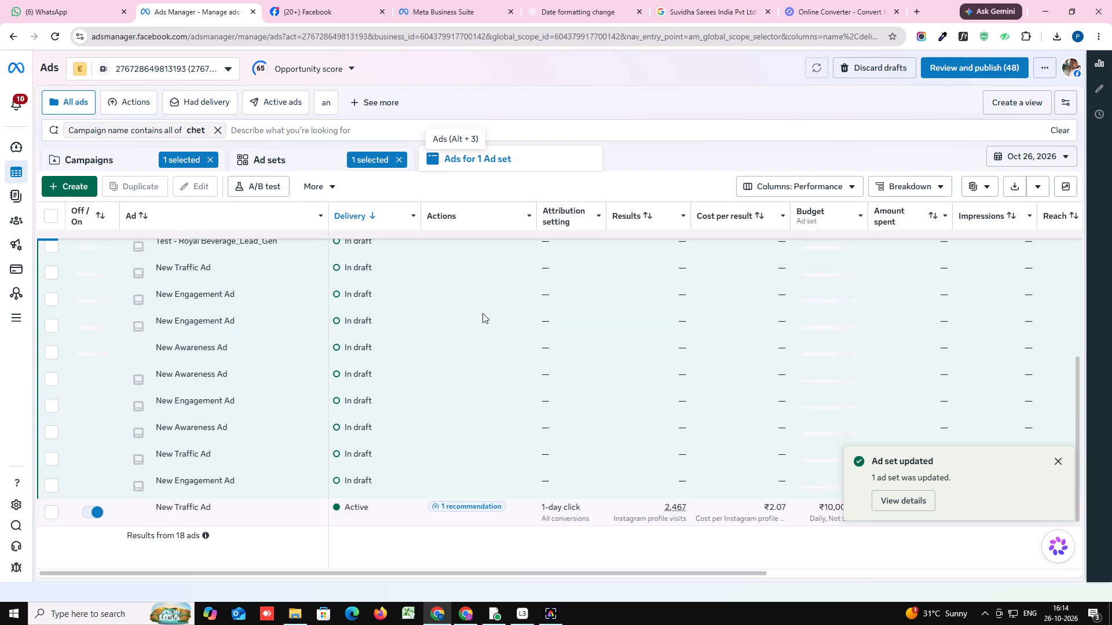
pyautogui.click(98, 511)
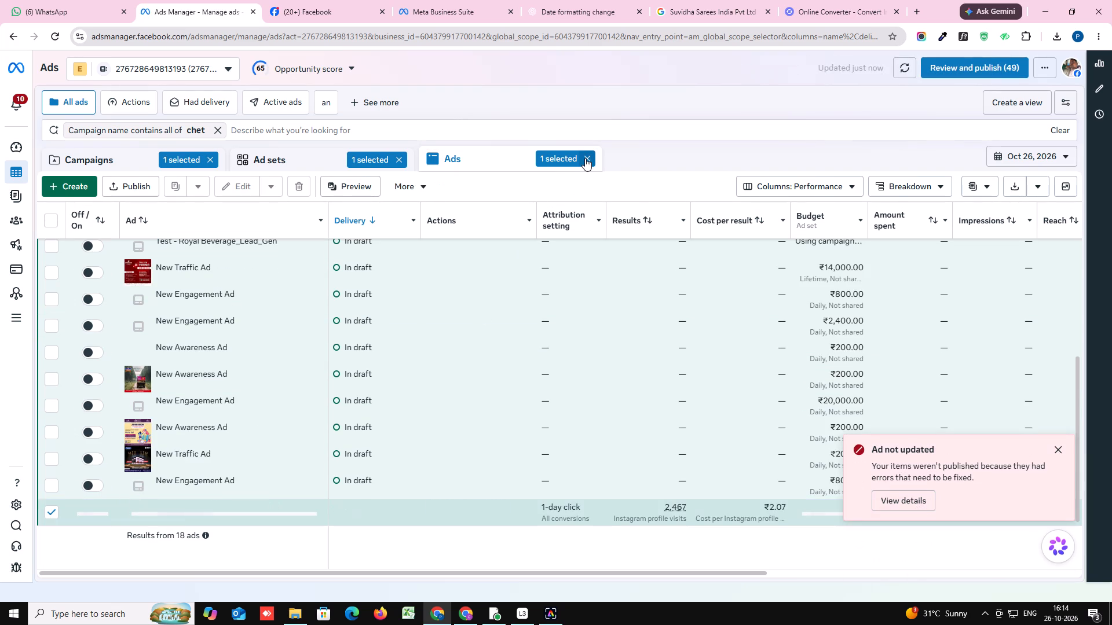
pyautogui.click(585, 158)
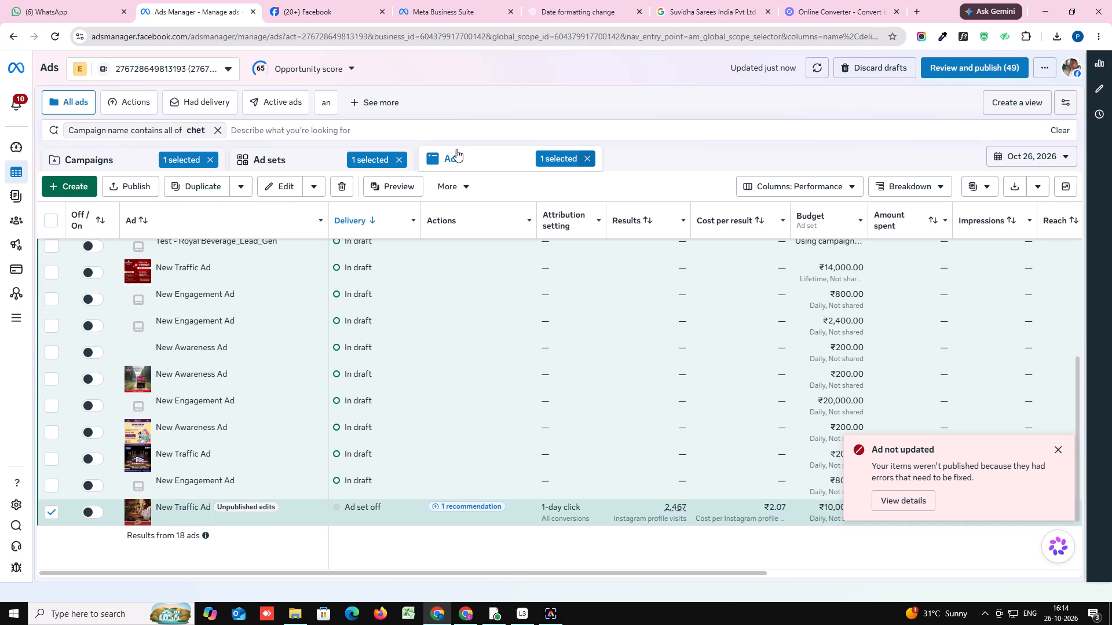
pyautogui.click(290, 164)
pyautogui.click(119, 157)
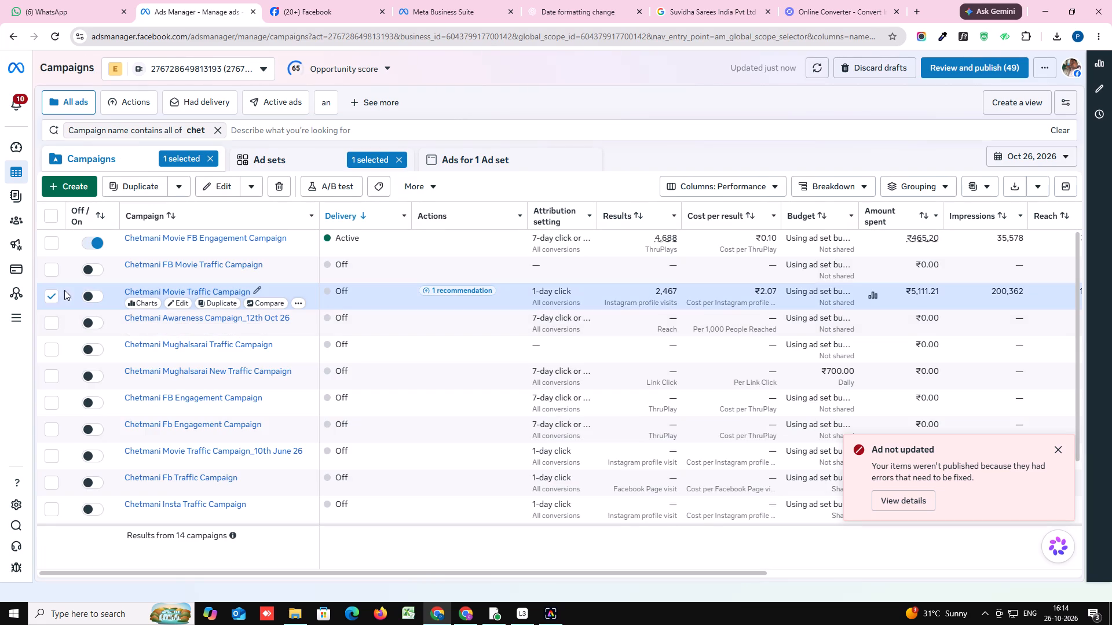
pyautogui.click(51, 297)
# Turn off the Chetmani Movie FB Engagement Campaign and its Chetmani Movie Engagement Ad Set.
pyautogui.click(52, 242)
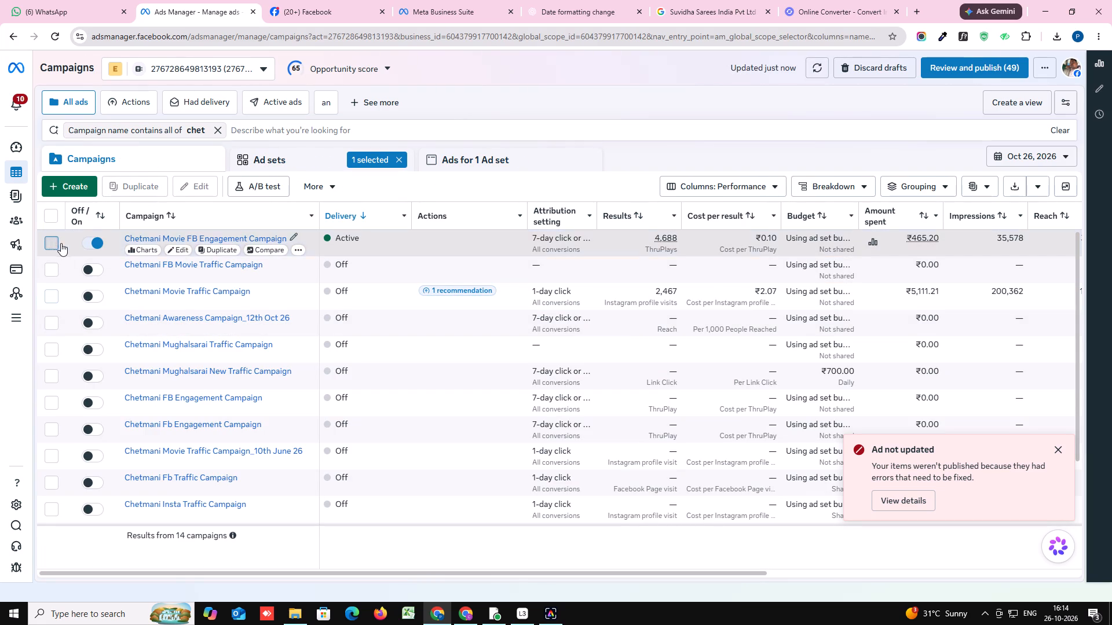
pyautogui.click(93, 244)
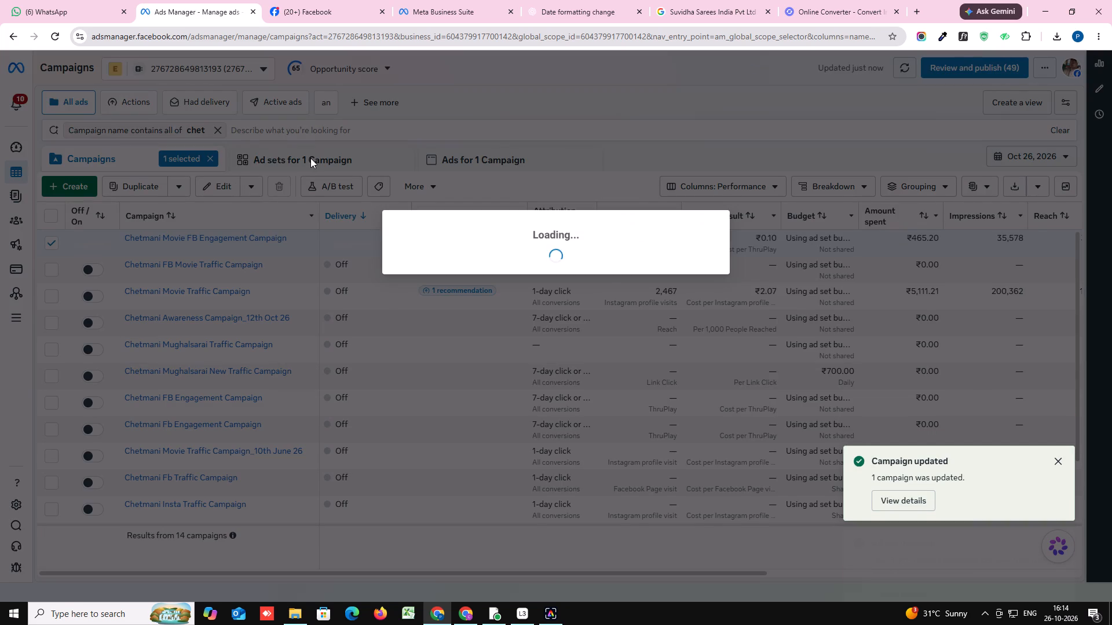
pyautogui.click(310, 158)
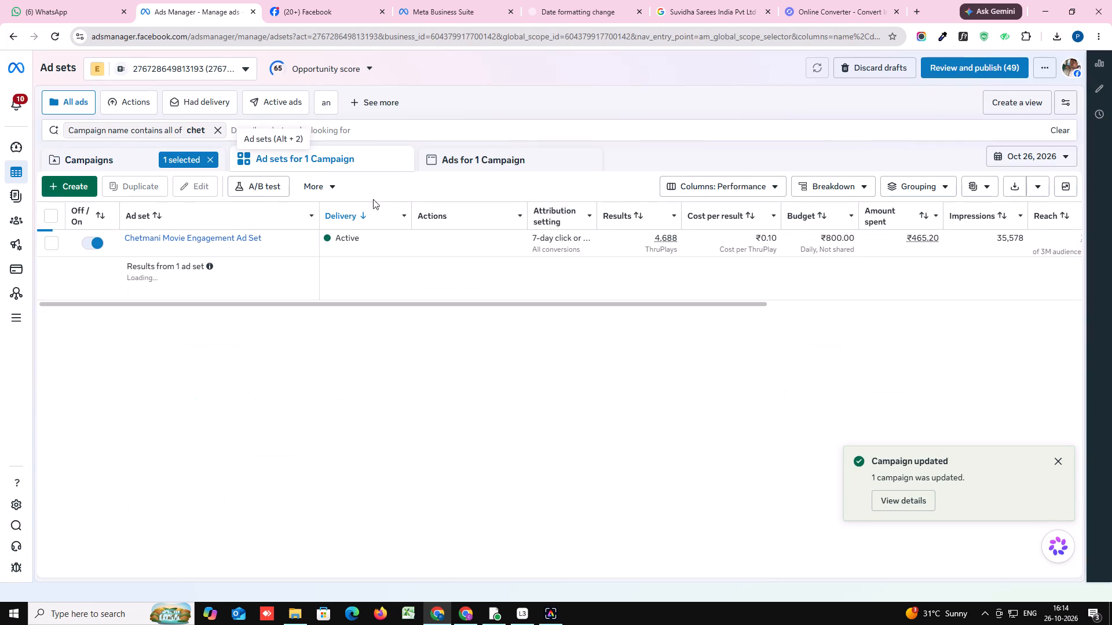
pyautogui.click(94, 245)
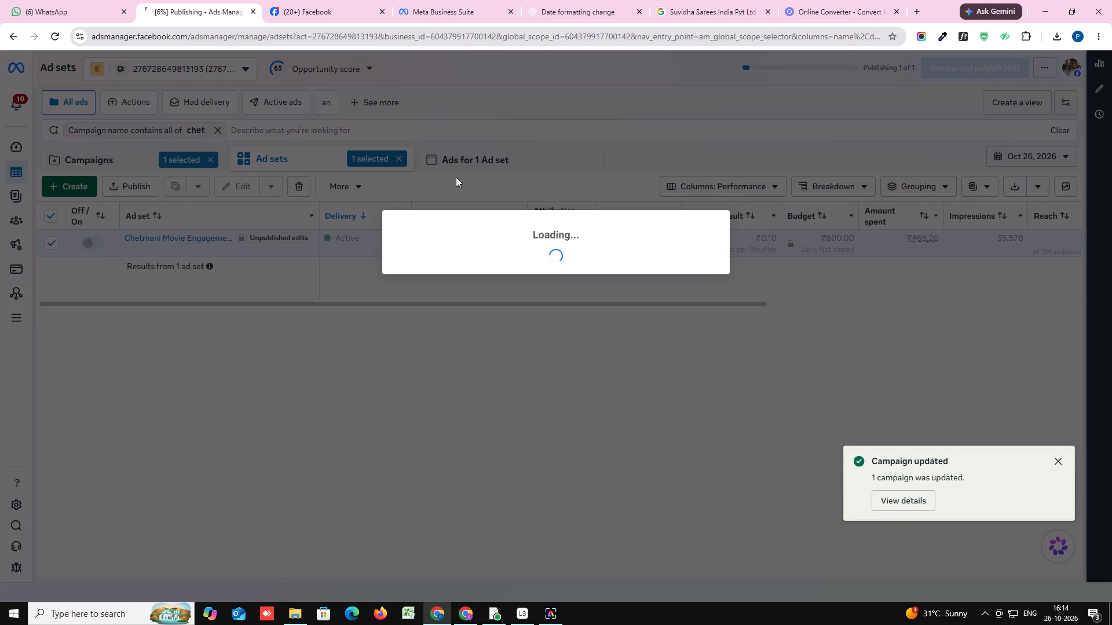
# Turn off the active New Engagement Ad in the Chetmani Movie Engagement Ad Set and clear the ad selection.
pyautogui.click(495, 159)
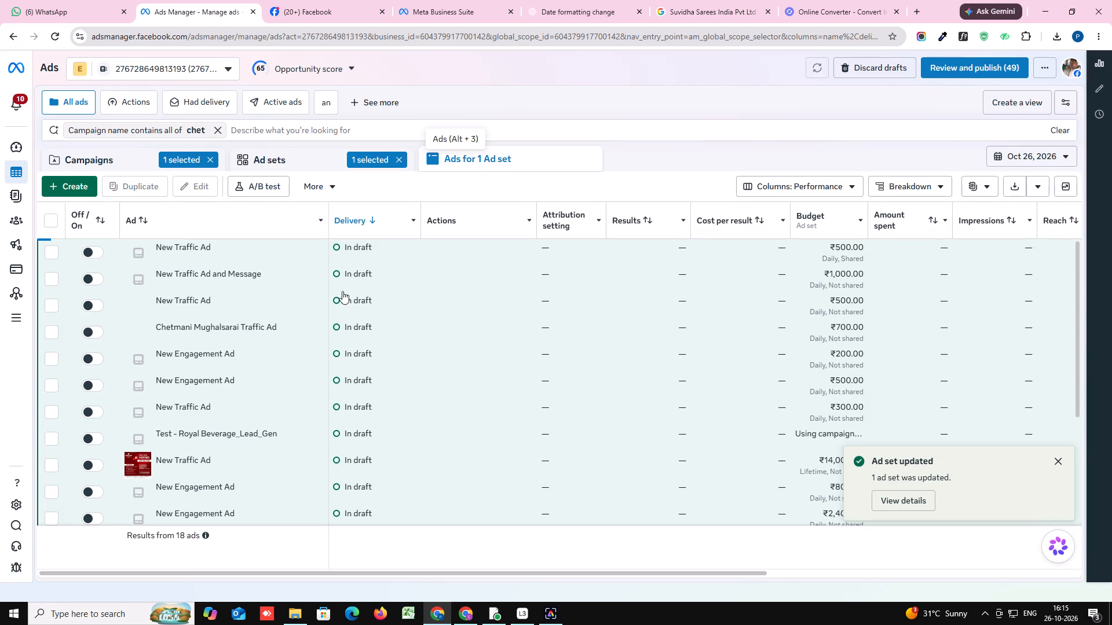
pyautogui.scroll(-11, 213, 376)
pyautogui.scroll(-1, 147, 458)
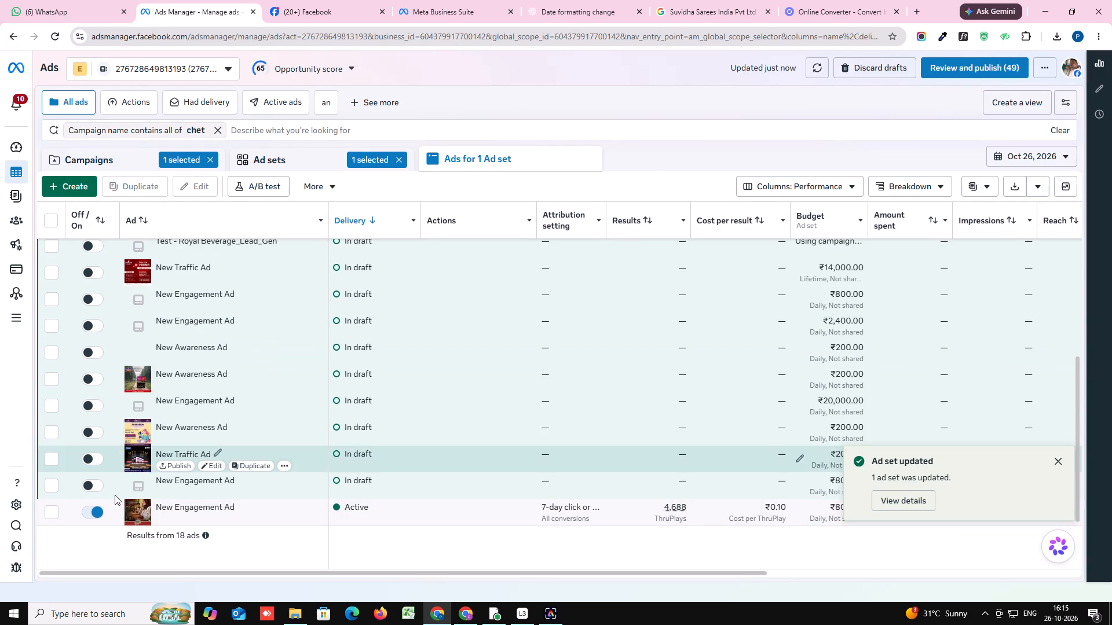
pyautogui.click(95, 512)
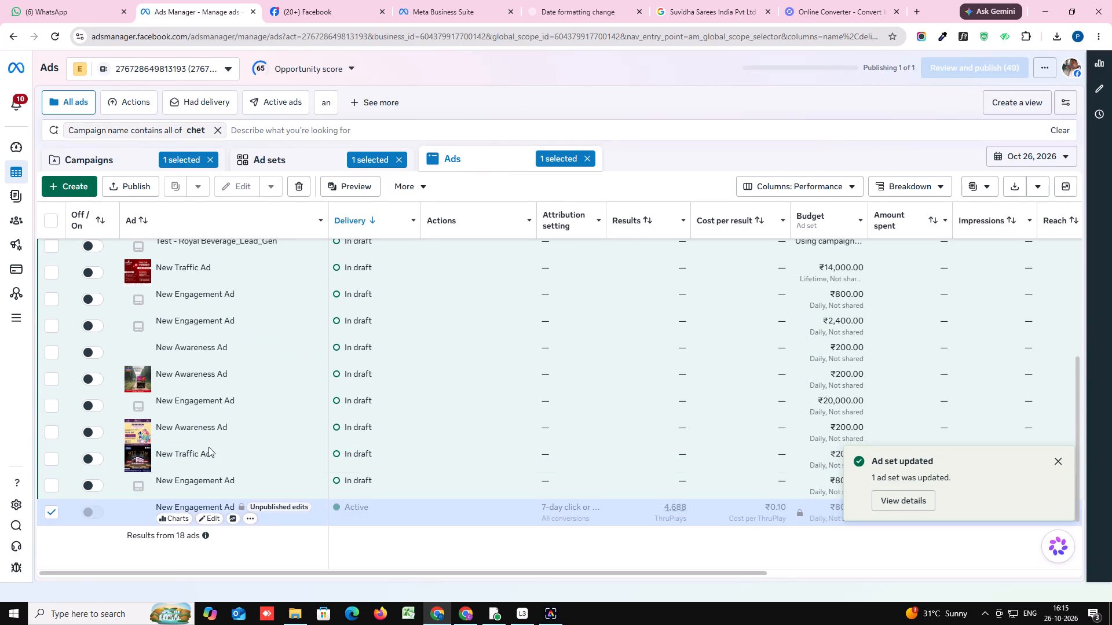
pyautogui.click(588, 155)
# Clear the ad set selection and return to the list of Chetmani campaigns.
pyautogui.click(287, 153)
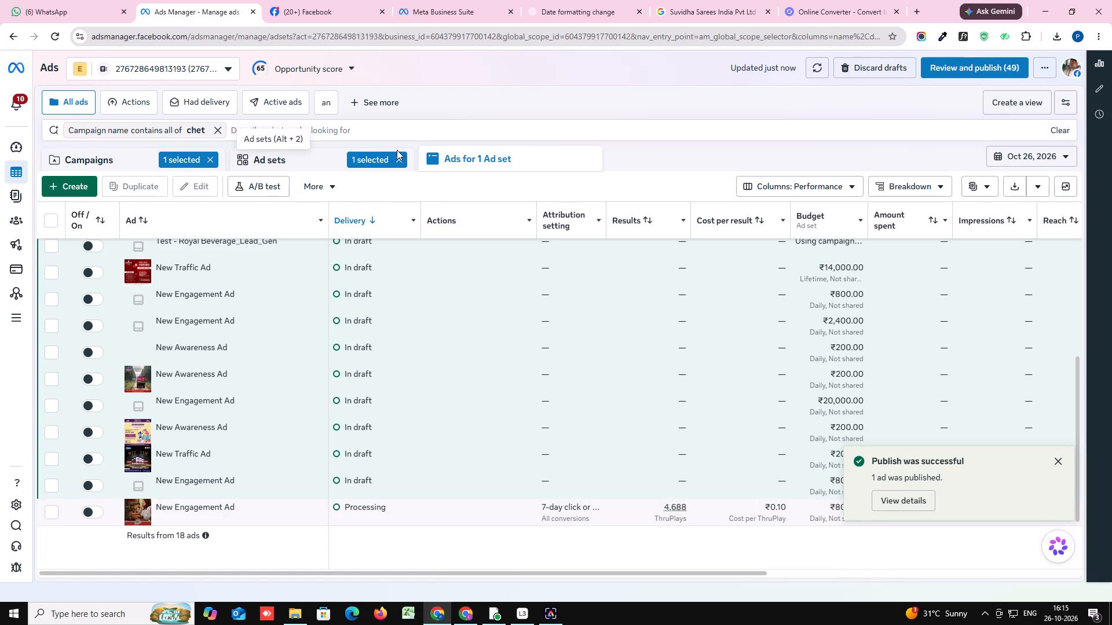
pyautogui.click(397, 155)
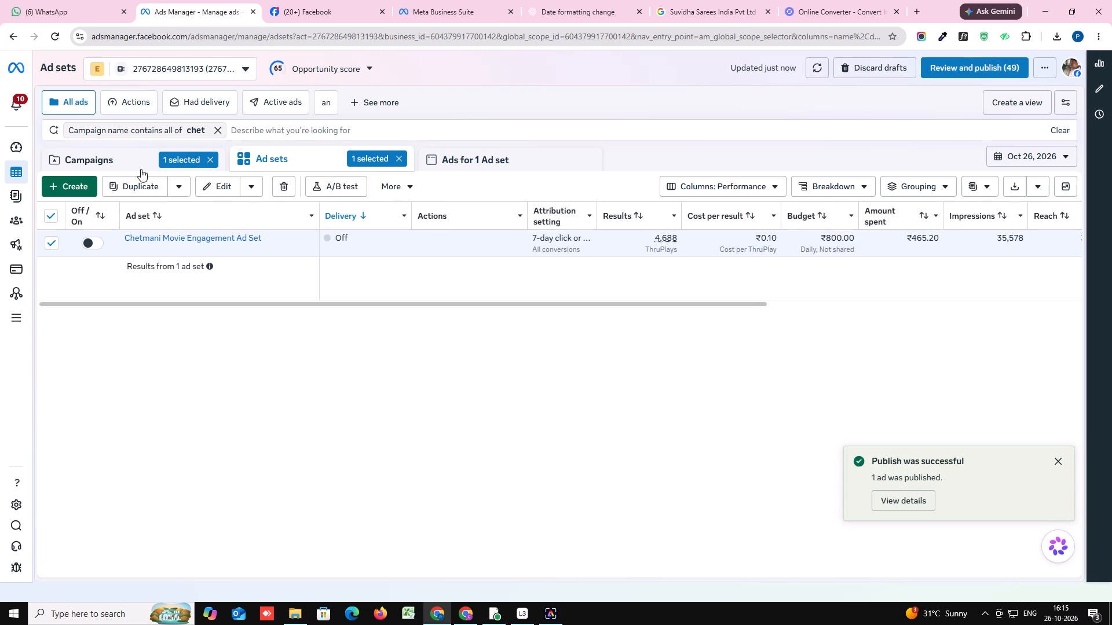
pyautogui.click(130, 159)
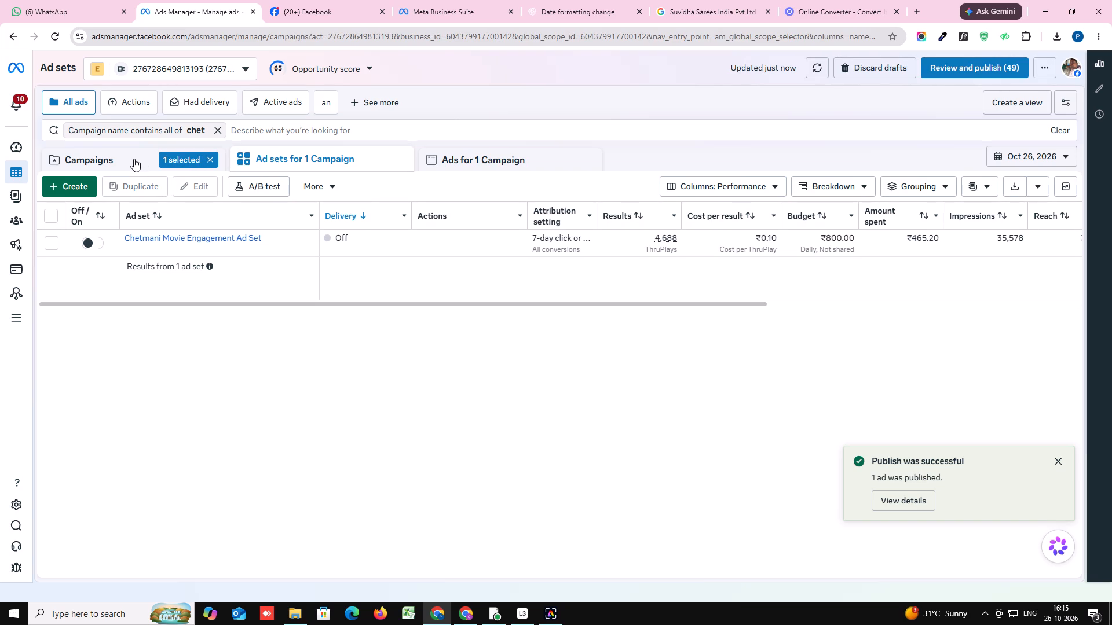
pyautogui.click(134, 159)
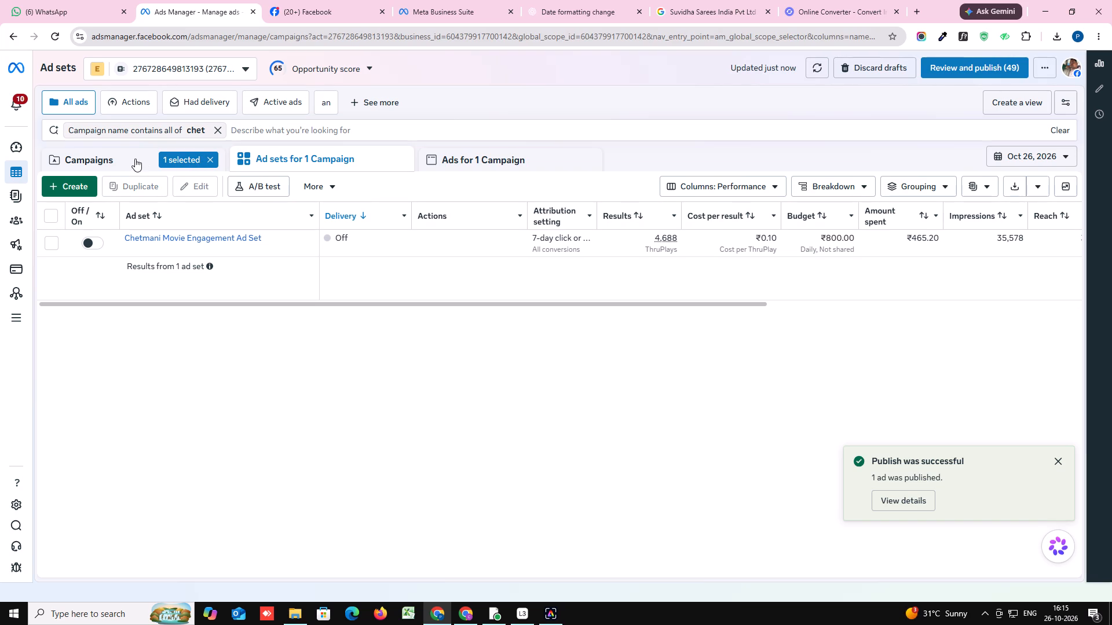
pyautogui.click(135, 159)
pyautogui.click(122, 157)
# Clear the campaign selection and remove the "chet" campaign name filter so all campaigns are listed.
pyautogui.click(208, 159)
pyautogui.click(217, 135)
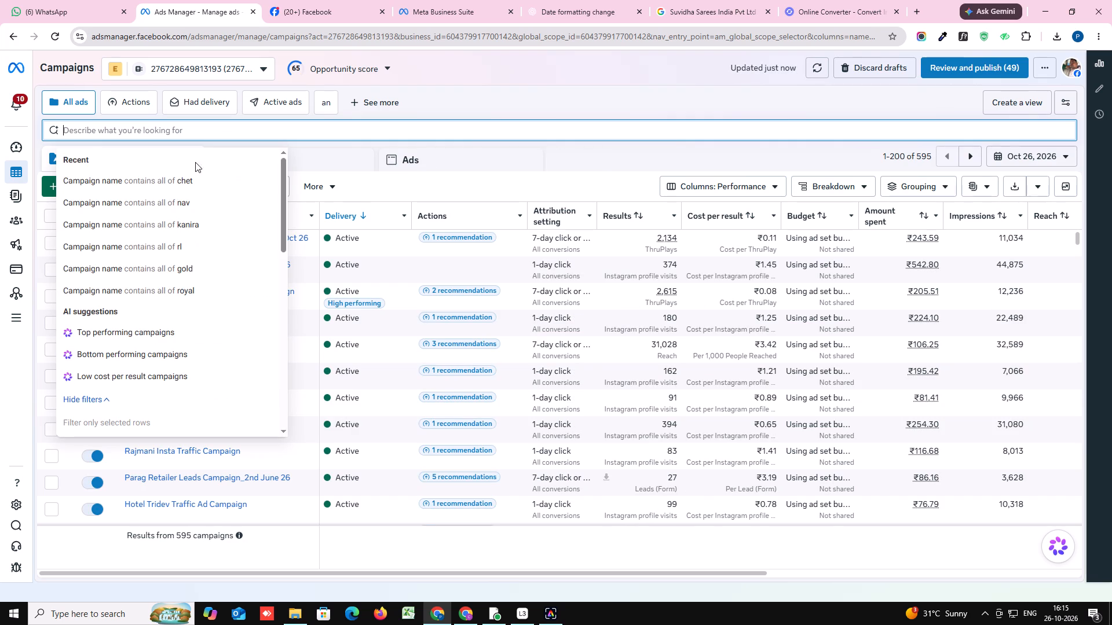
pyautogui.click(467, 68)
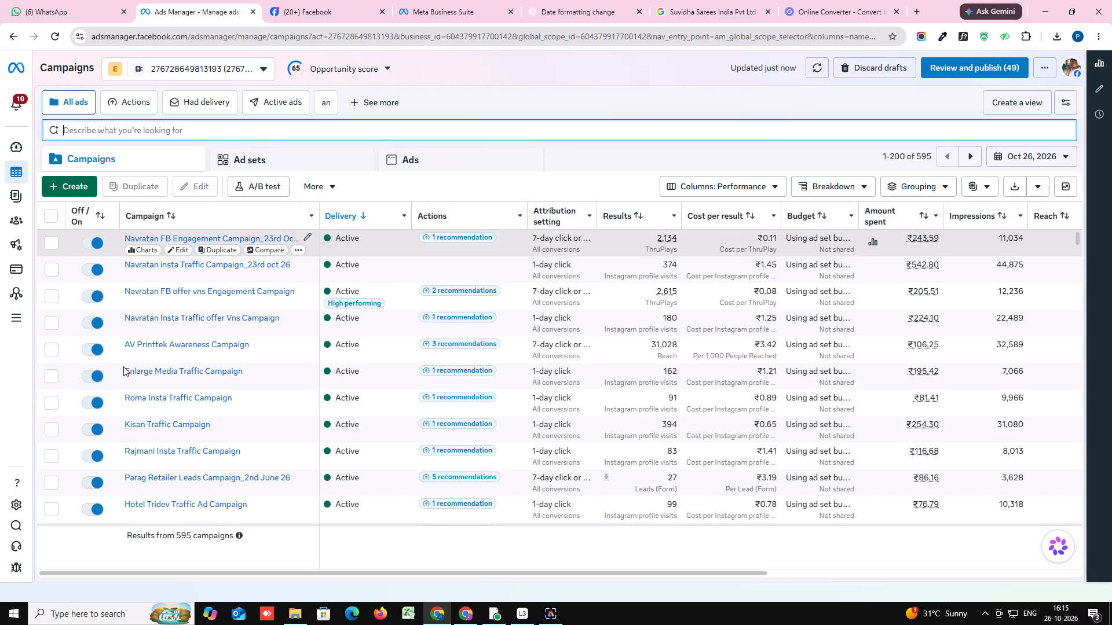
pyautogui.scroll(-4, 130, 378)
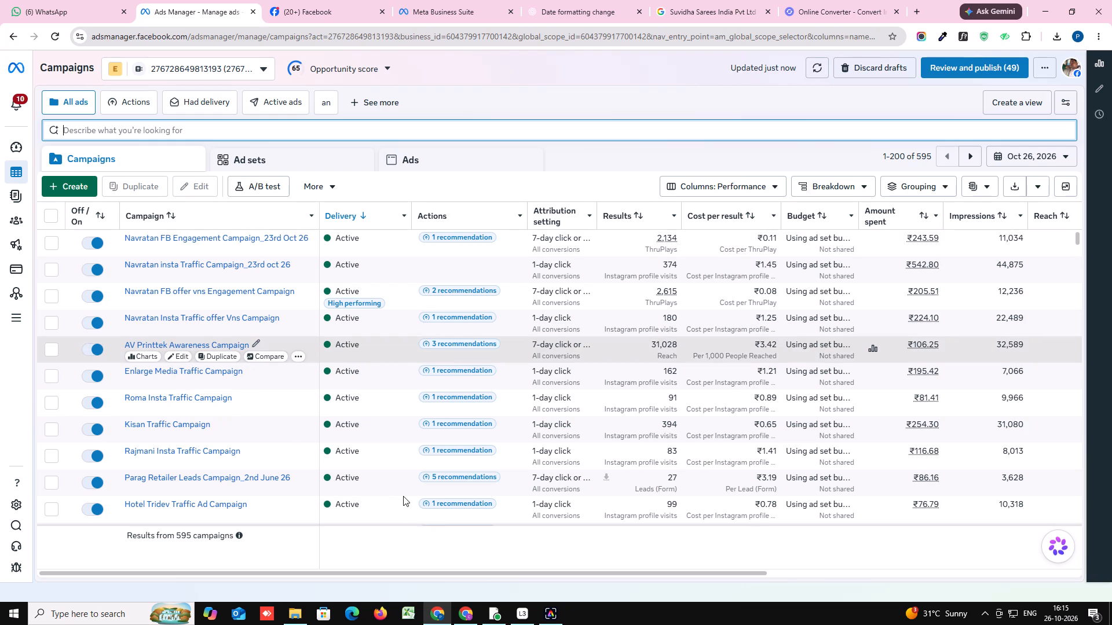
# Switch to Interakt's active templates list and try to sync the template statuses to check Bhojubeer New's approval.
pyautogui.click(463, 613)
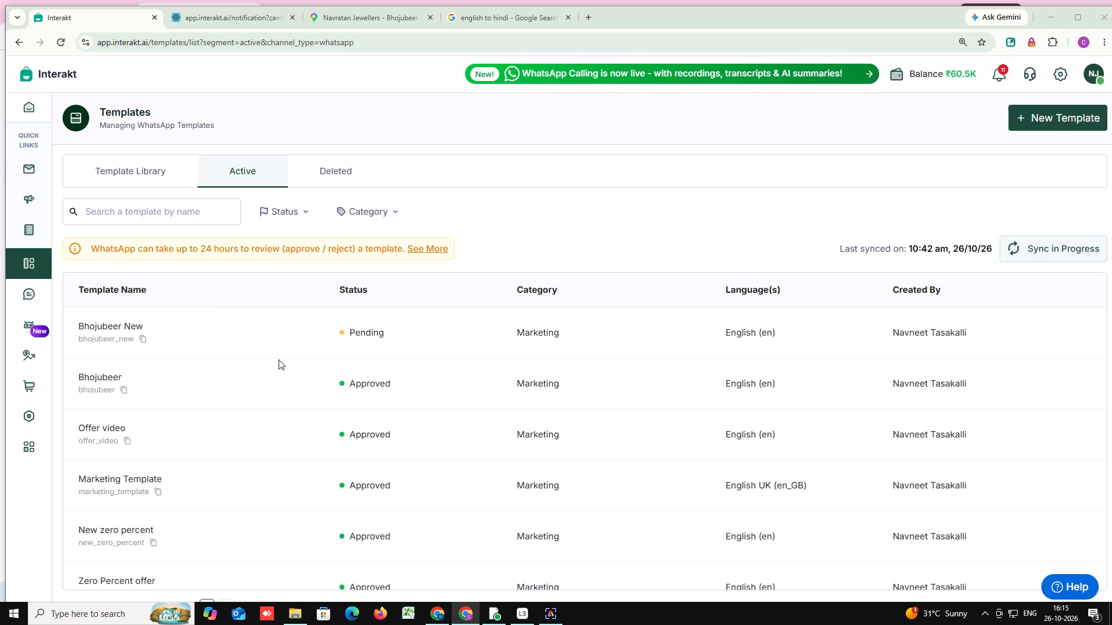
pyautogui.click(1030, 249)
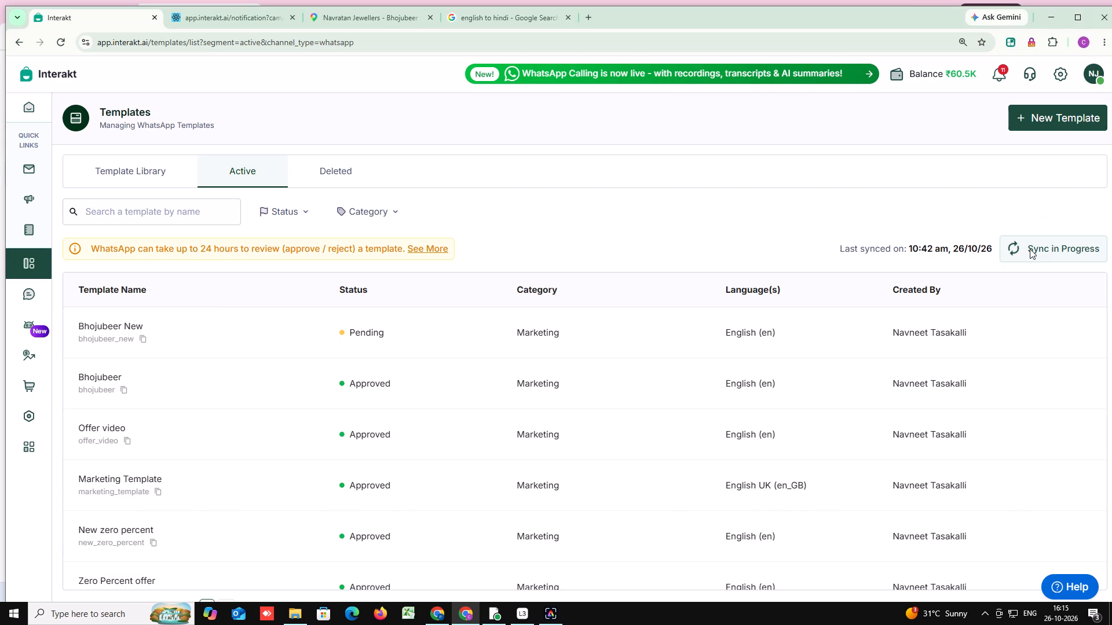
pyautogui.click(1030, 249)
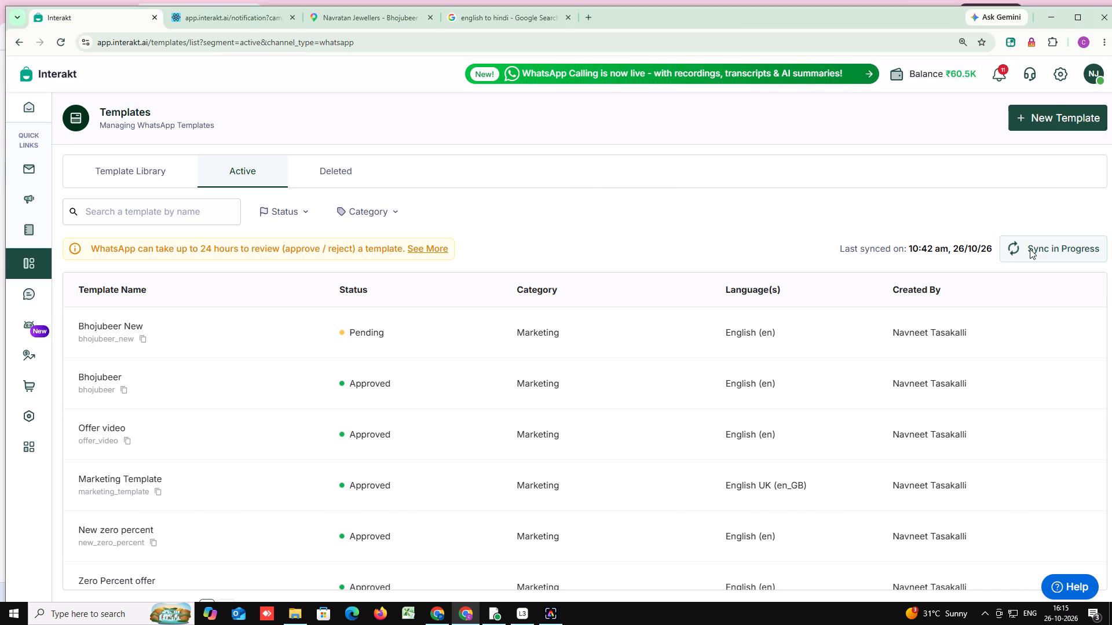